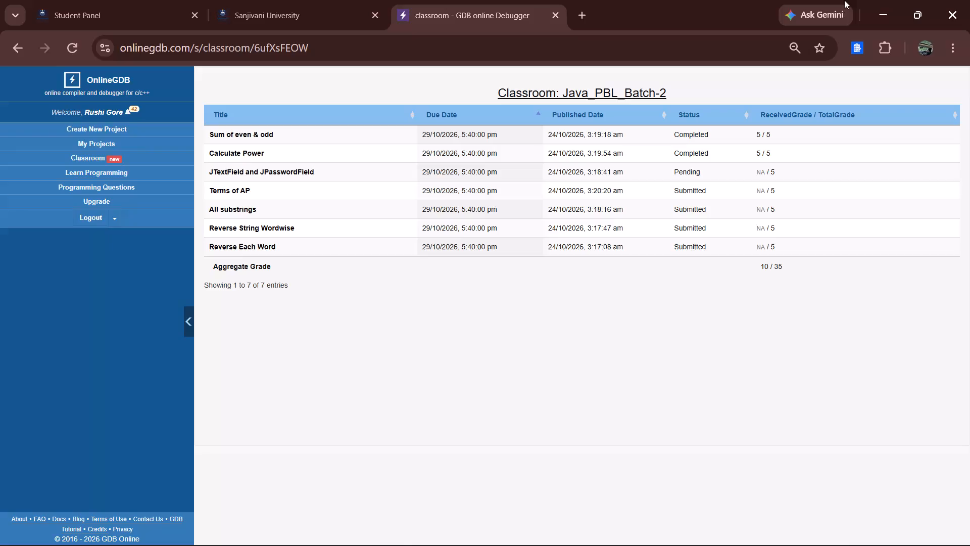
Switch to the Word document, place the cursor after the Q6: heading, and arrange it side by side with the OnlineGDB classroom page.
click(899, 7)
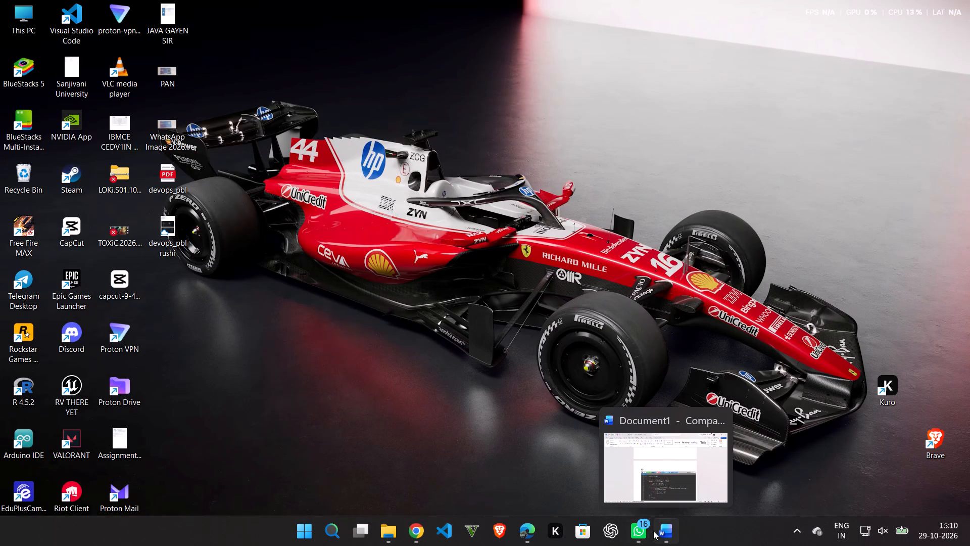
click(664, 531)
scroll(477, 378, down, 4)
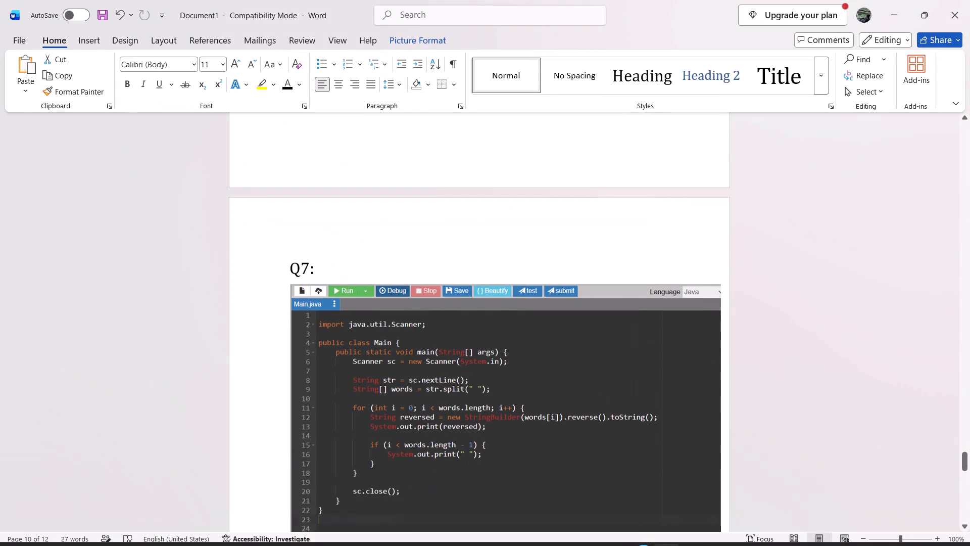
scroll(477, 378, down, 11)
scroll(477, 385, up, 20)
scroll(477, 385, up, 10)
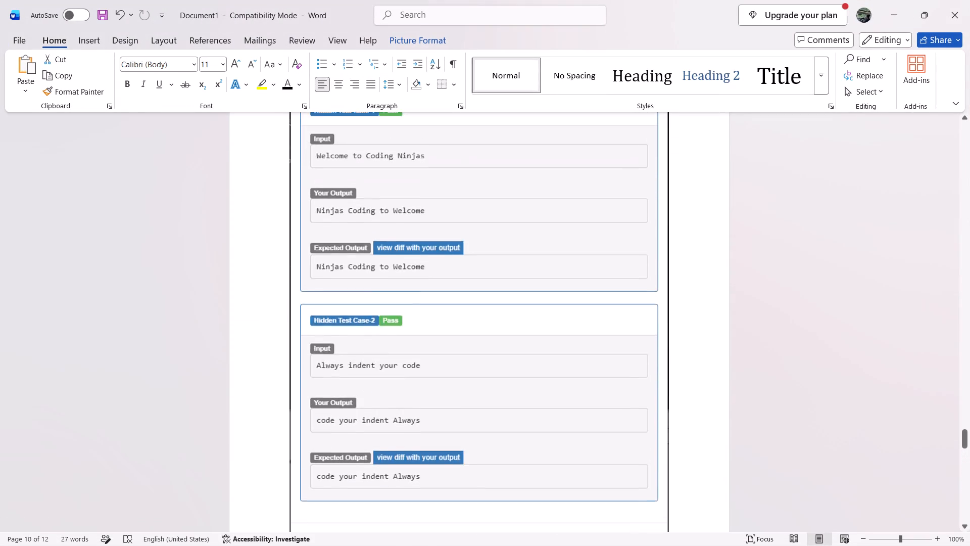
scroll(416, 378, up, 20)
scroll(416, 378, up, 13)
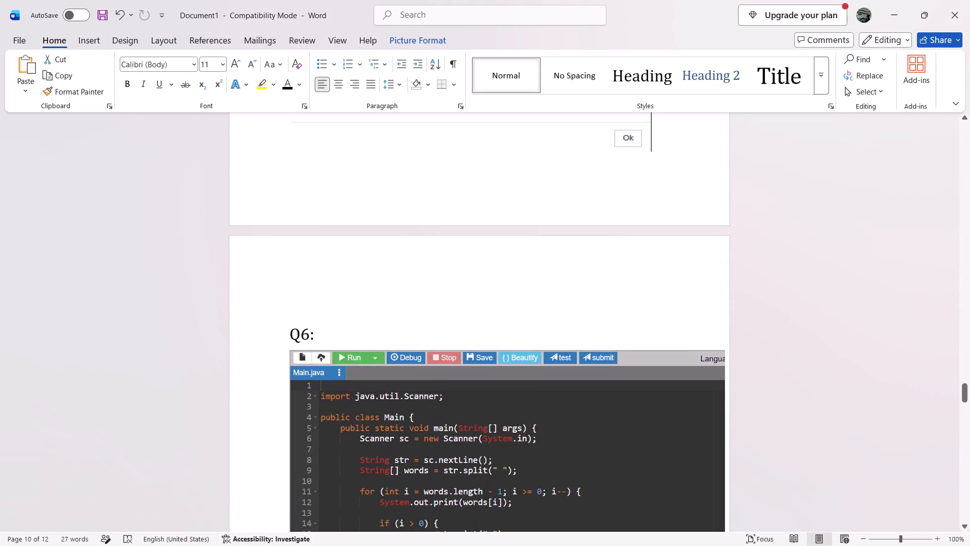
scroll(414, 378, up, 1)
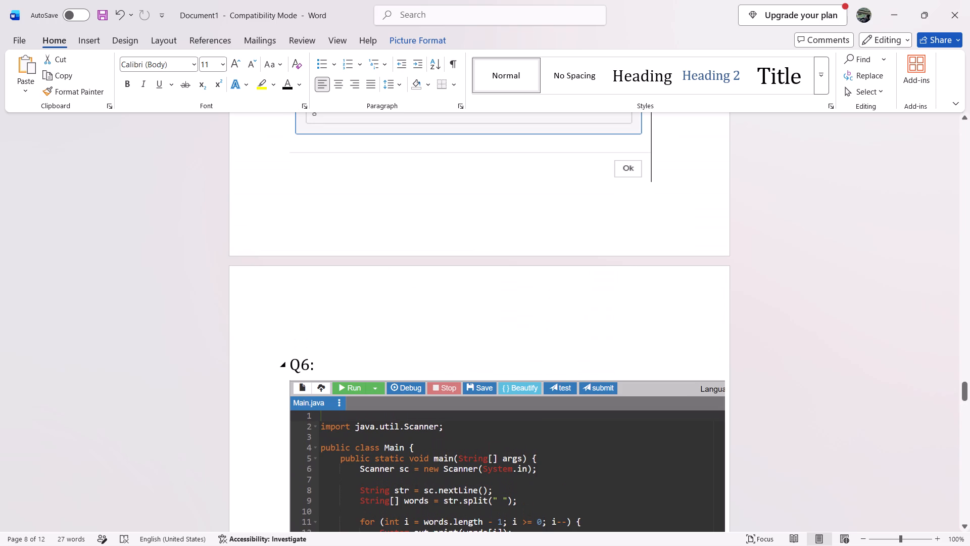
click(350, 360)
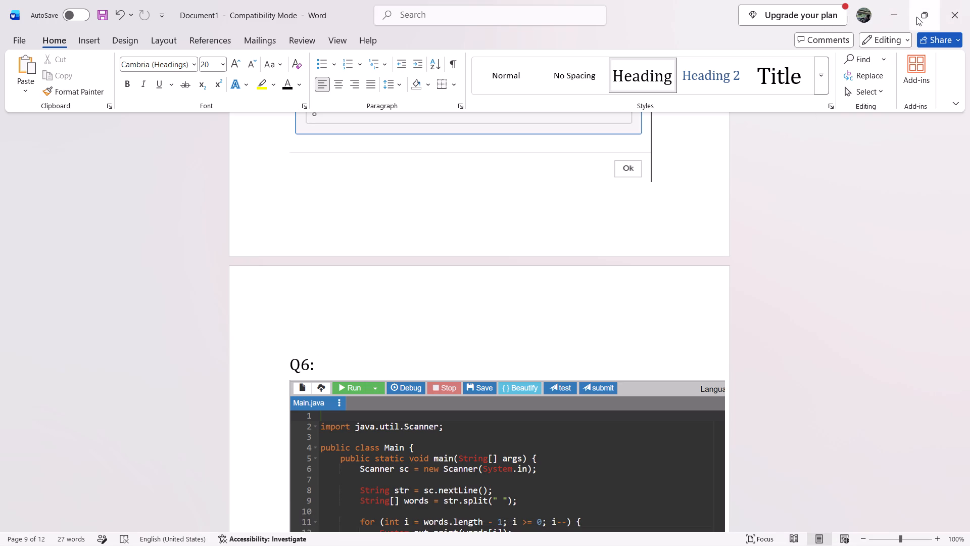
click(867, 59)
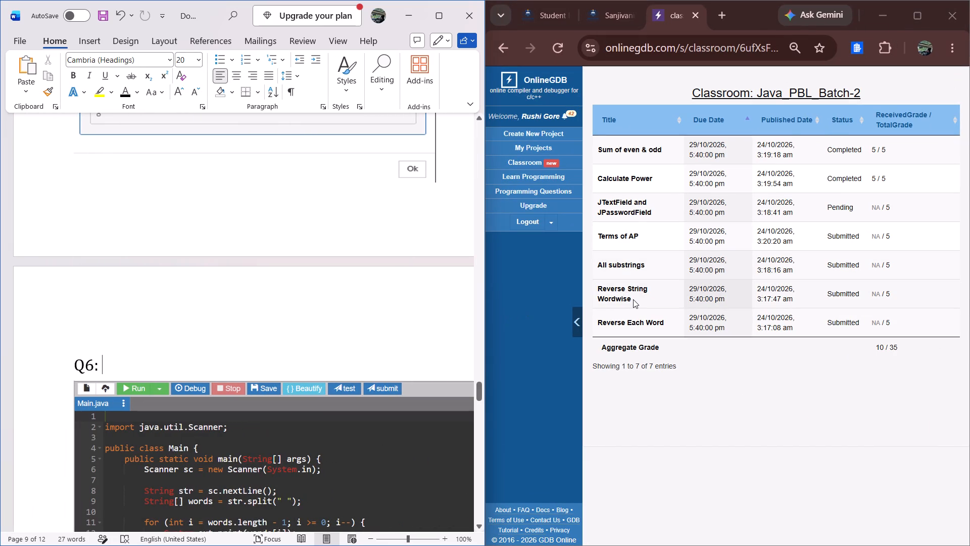
Add the assignment title "Reverse String Wordwise" to the Q6: heading.
text(re)
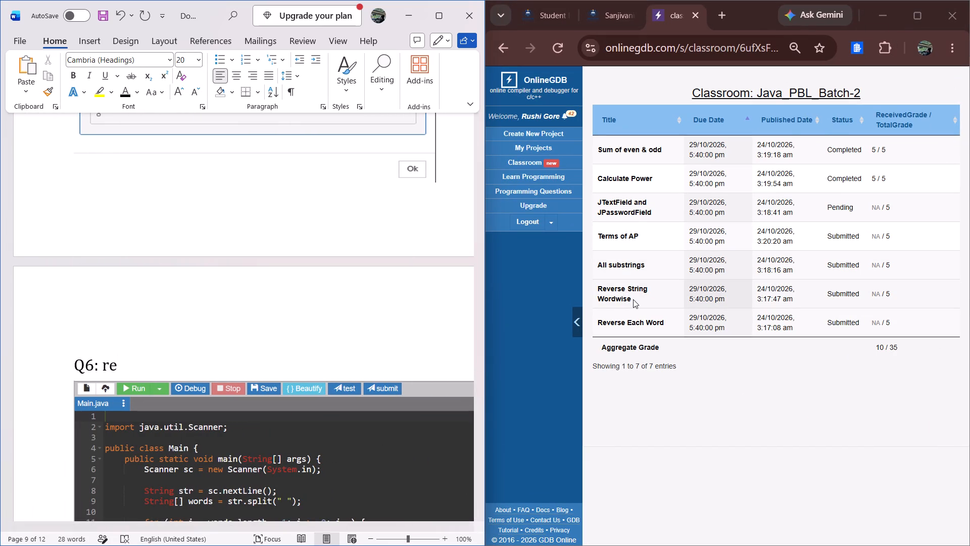
key(BackSpace)
key(BackSpace)
text(Rw)
key(Insert)
key(e)
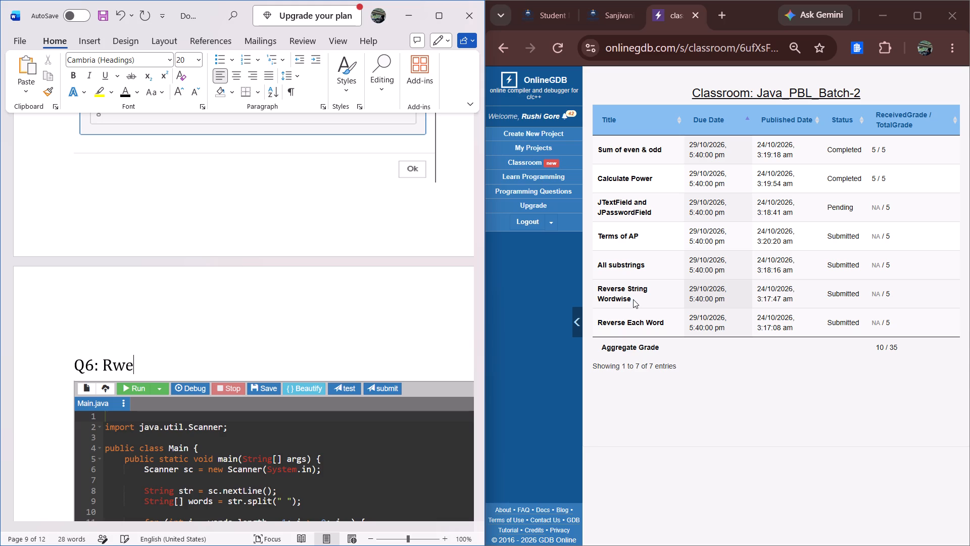
text(verse)
key(BackSpace)
key(BackSpace)
key(BackSpace)
key(BackSpace)
key(BackSpace)
key(BackSpace)
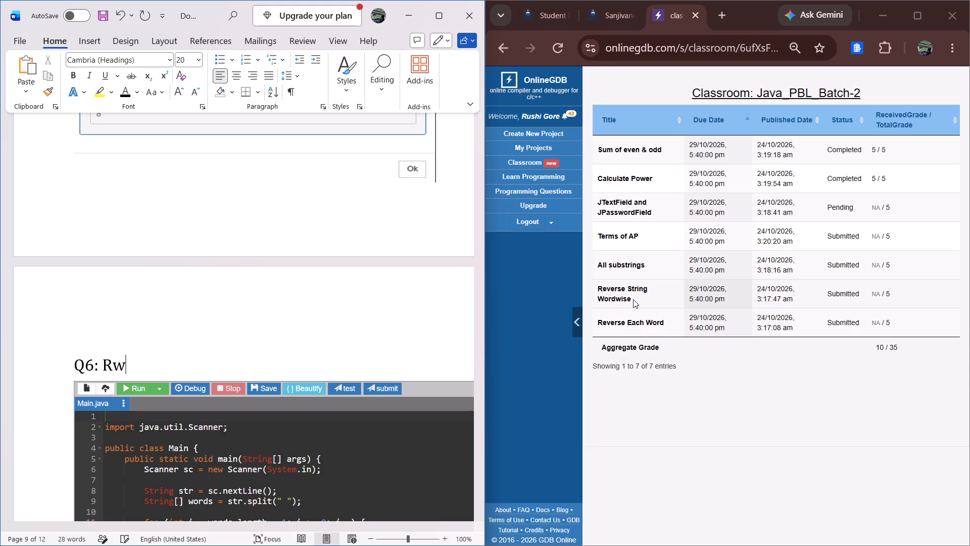
key(BackSpace)
key(e)
text(verse)
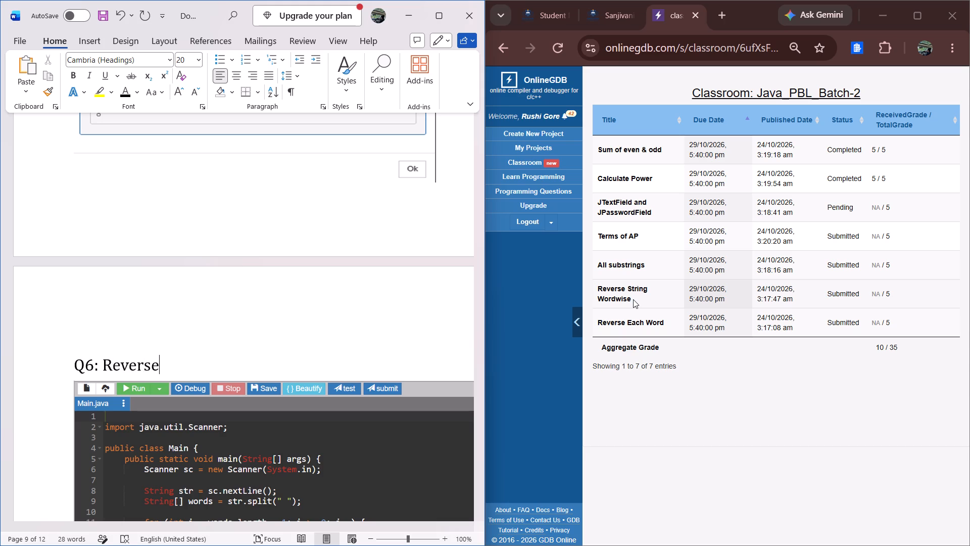
key(space)
text(St)
text(ring)
key(space)
key(shift+a)
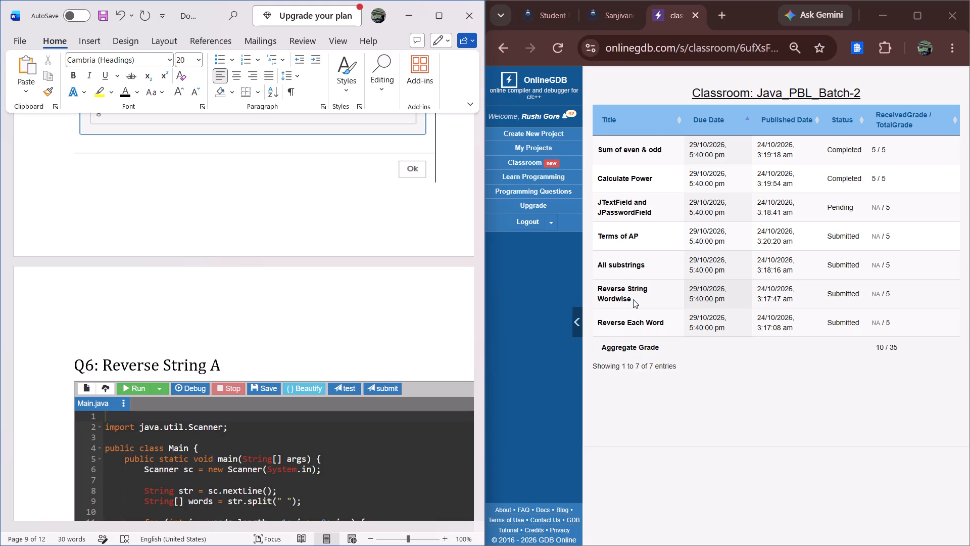
key(BackSpace)
key(shift+w)
key(o)
text(rd)
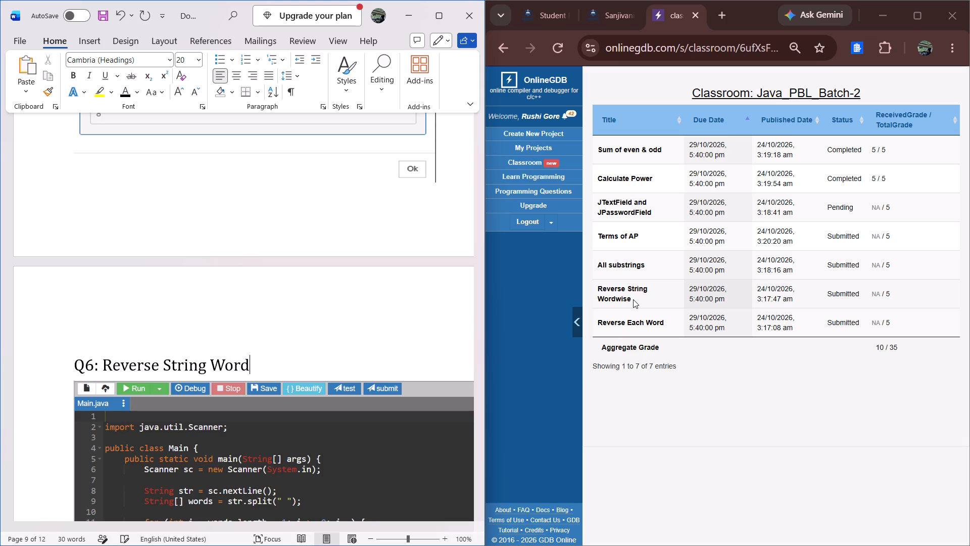
text(wise)
key(space)
Add the assignment title "Reverse Each Word" to the Q7: heading above its code screenshot.
scroll(627, 294, down, 1)
scroll(388, 349, down, 3)
scroll(313, 332, down, 10)
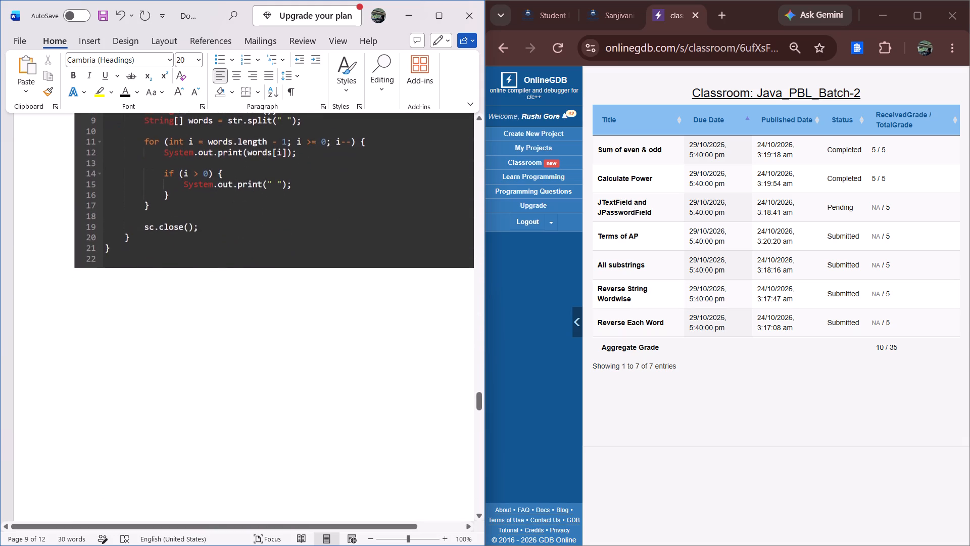
scroll(300, 315, down, 13)
scroll(300, 315, up, 19)
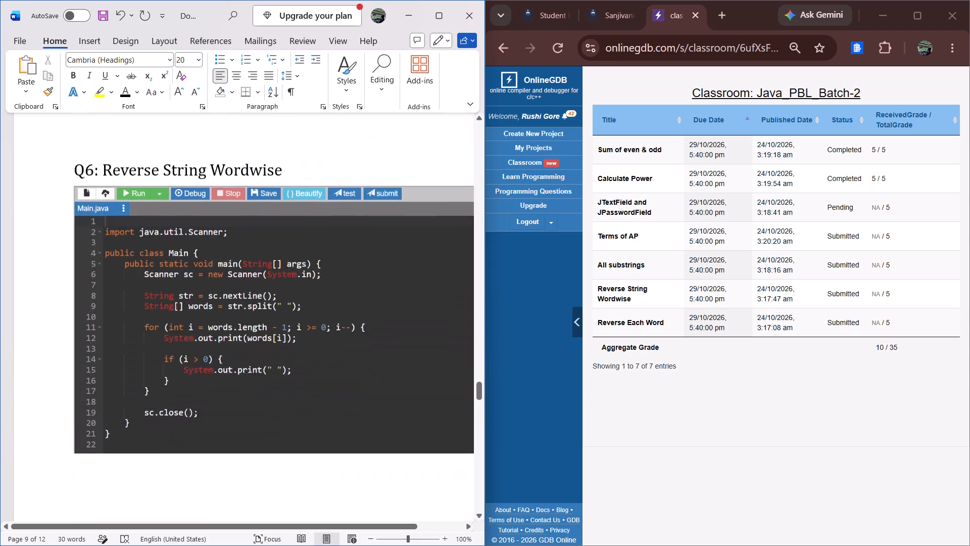
scroll(304, 315, up, 20)
scroll(304, 315, up, 16)
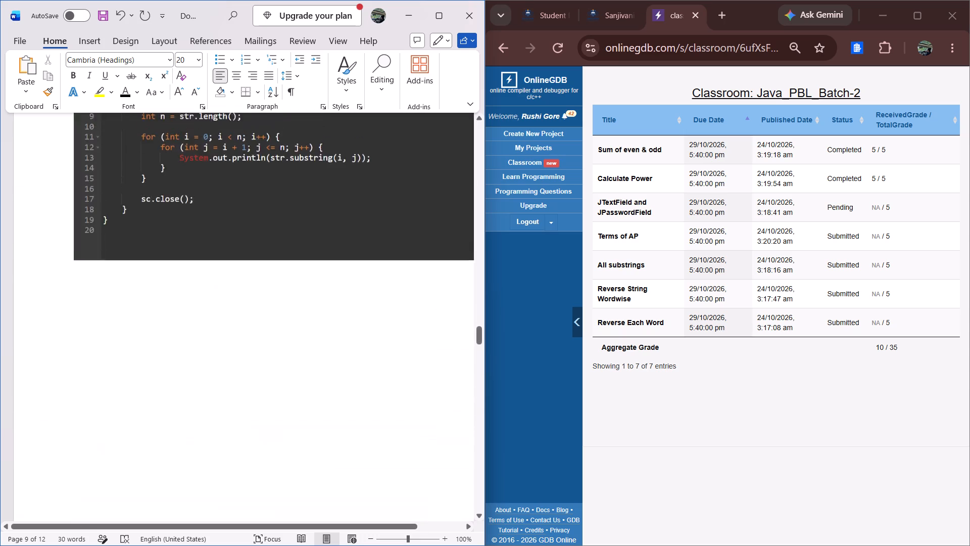
scroll(321, 306, up, 19)
scroll(321, 306, down, 20)
scroll(321, 306, down, 1)
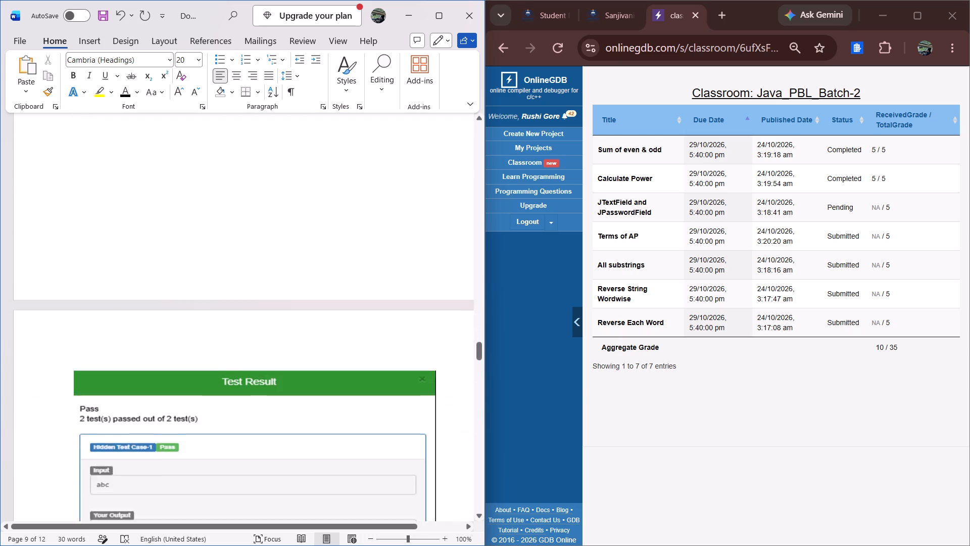
scroll(321, 306, down, 20)
scroll(321, 306, down, 14)
scroll(321, 306, up, 1)
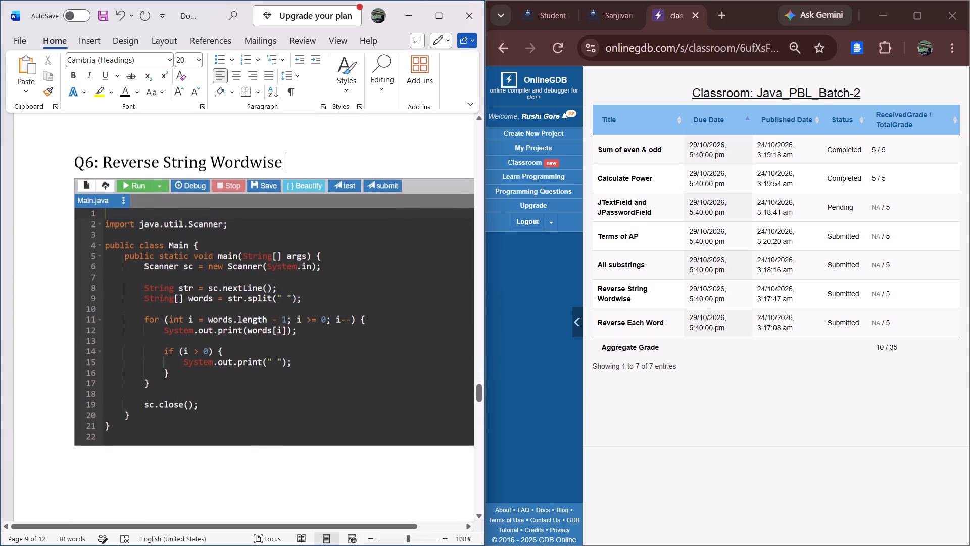
scroll(321, 306, down, 18)
scroll(265, 305, down, 13)
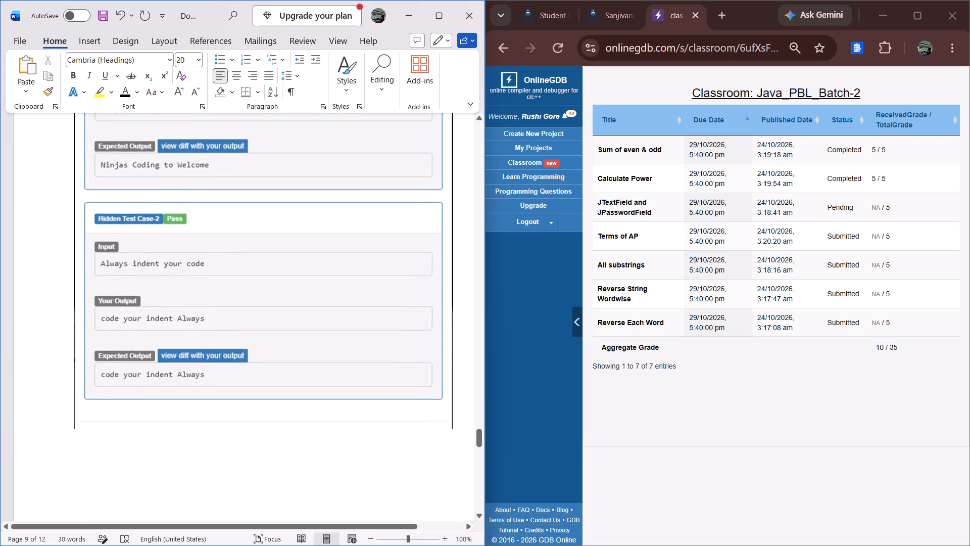
scroll(262, 305, down, 12)
click(153, 290)
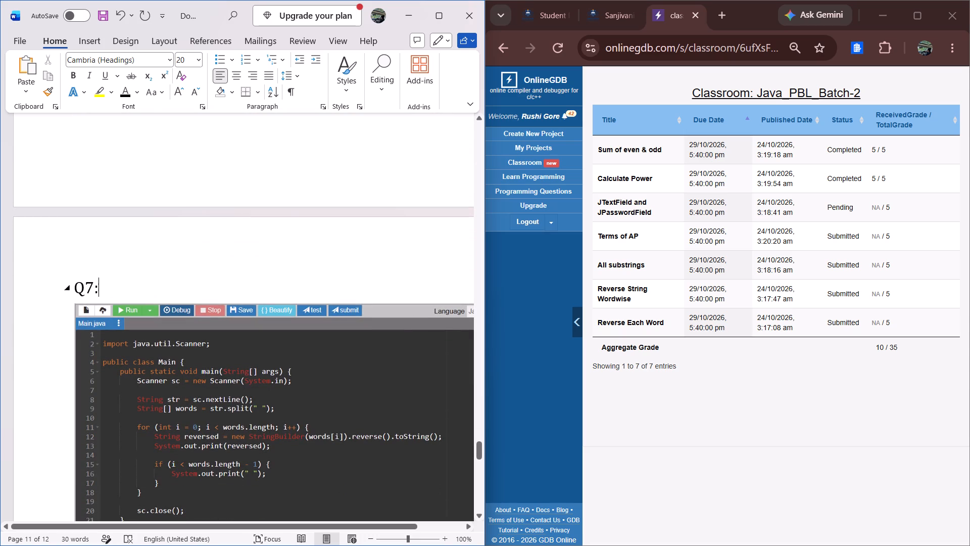
key(shift+r)
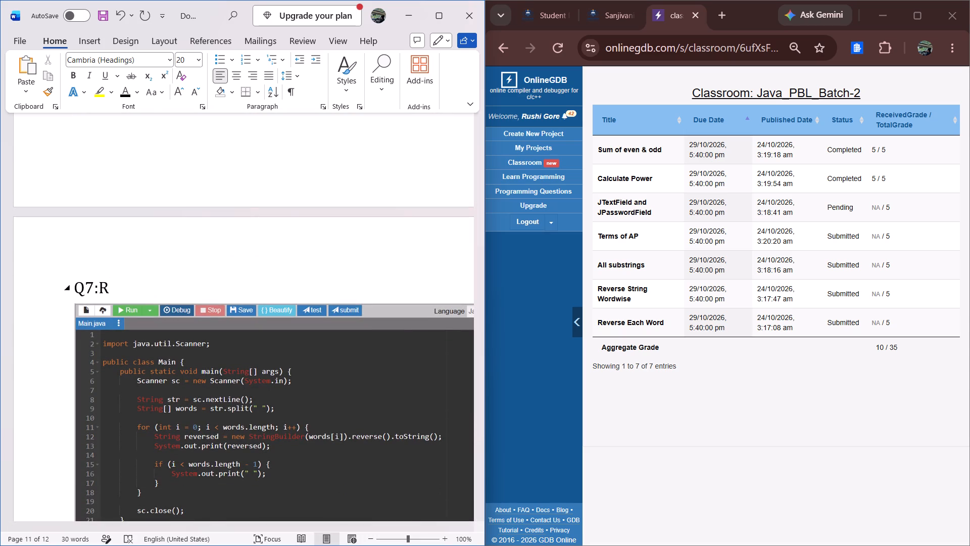
text(ev)
text(erse)
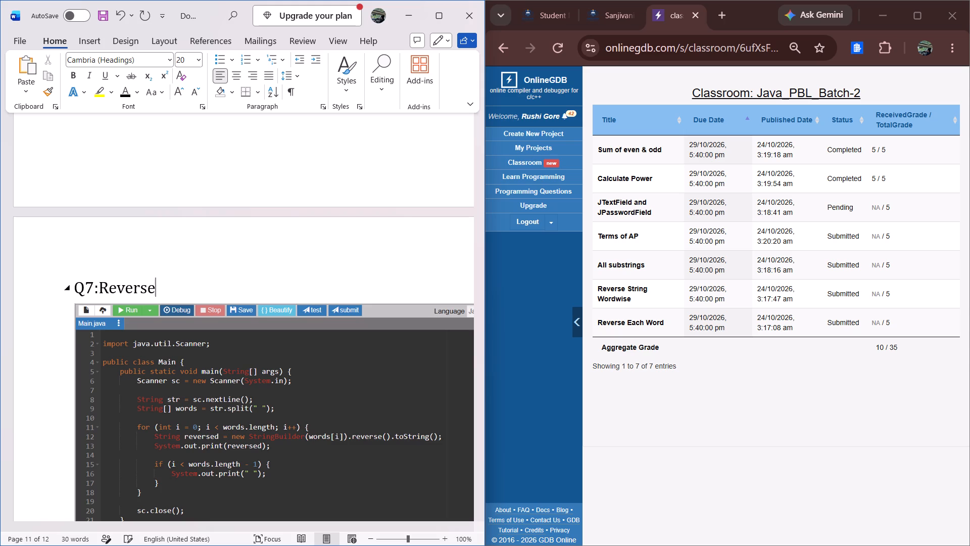
key(space)
text(Each)
key(space)
text(wo)
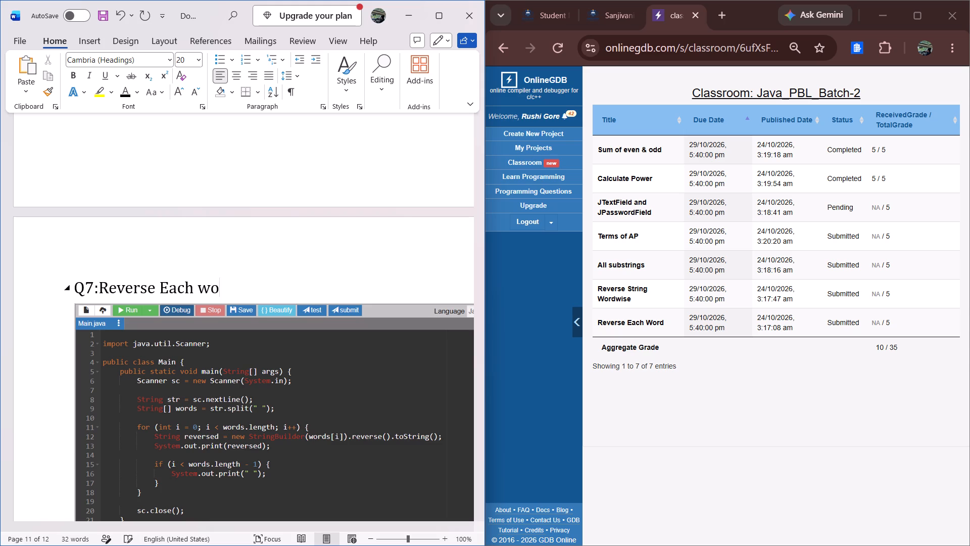
key(BackSpace)
key(BackSpace)
text(Word)
key(space)
scroll(257, 287, down, 2)
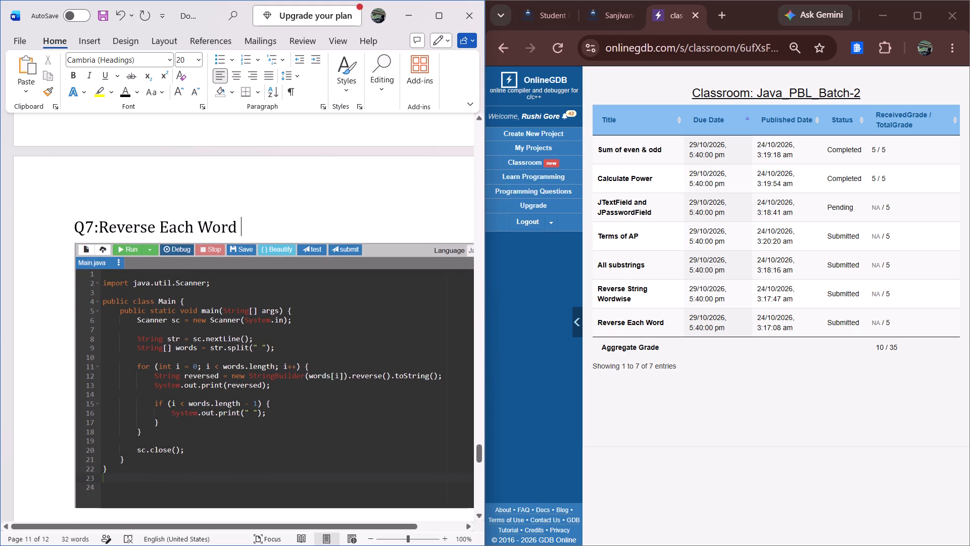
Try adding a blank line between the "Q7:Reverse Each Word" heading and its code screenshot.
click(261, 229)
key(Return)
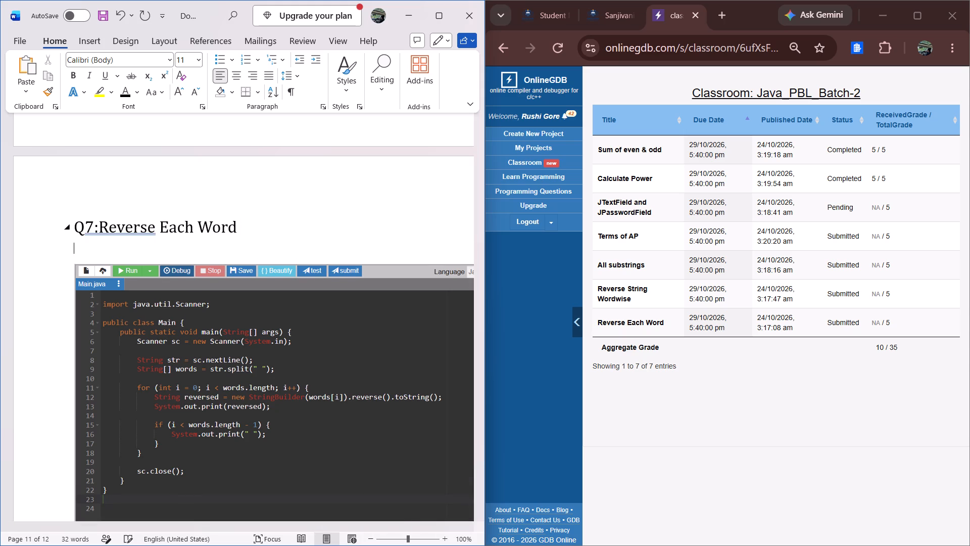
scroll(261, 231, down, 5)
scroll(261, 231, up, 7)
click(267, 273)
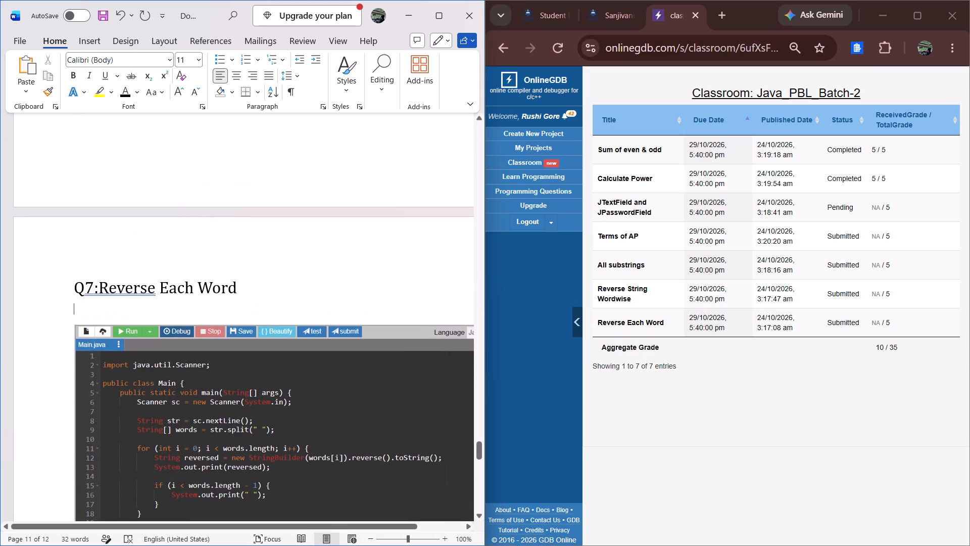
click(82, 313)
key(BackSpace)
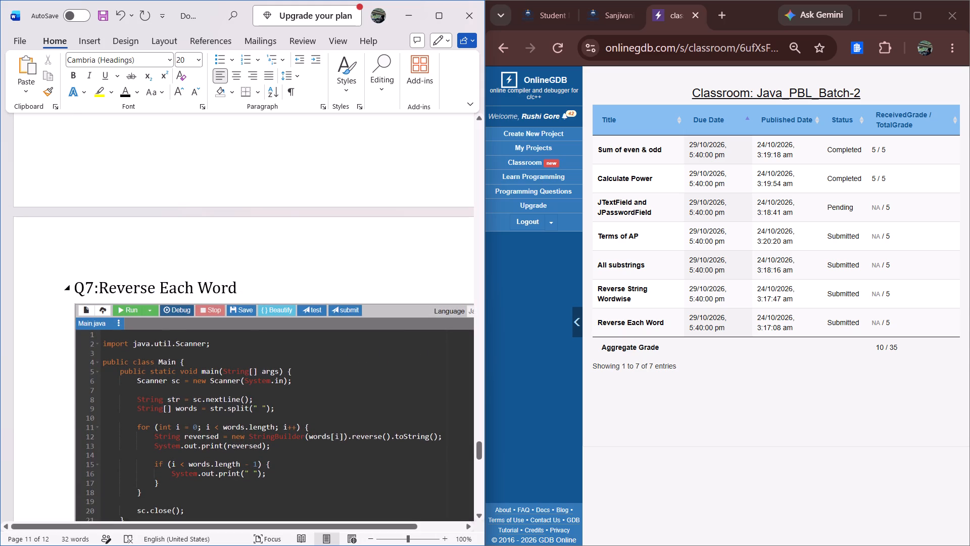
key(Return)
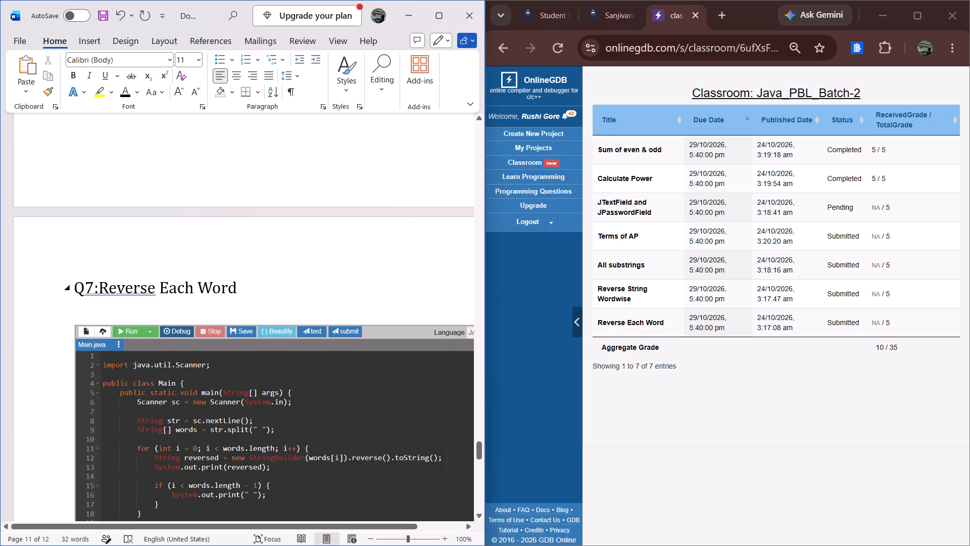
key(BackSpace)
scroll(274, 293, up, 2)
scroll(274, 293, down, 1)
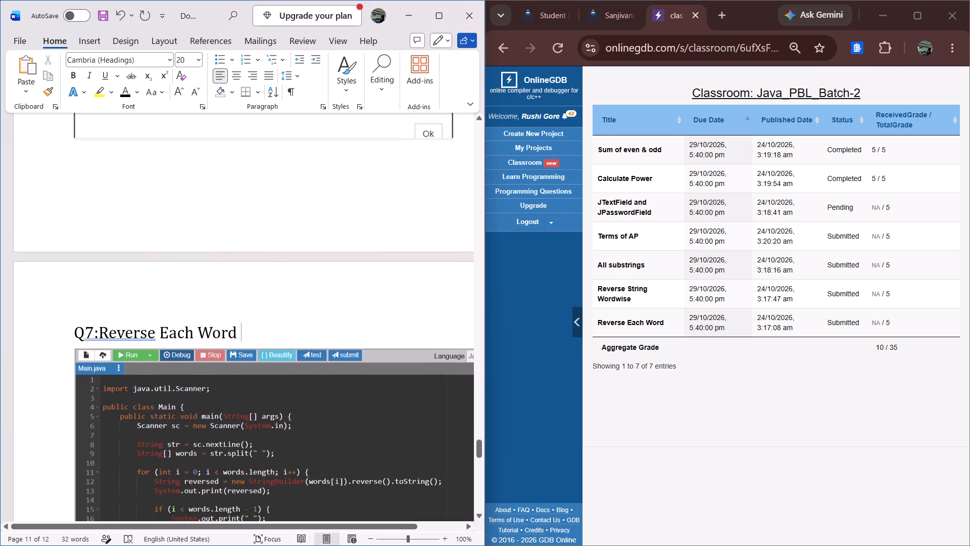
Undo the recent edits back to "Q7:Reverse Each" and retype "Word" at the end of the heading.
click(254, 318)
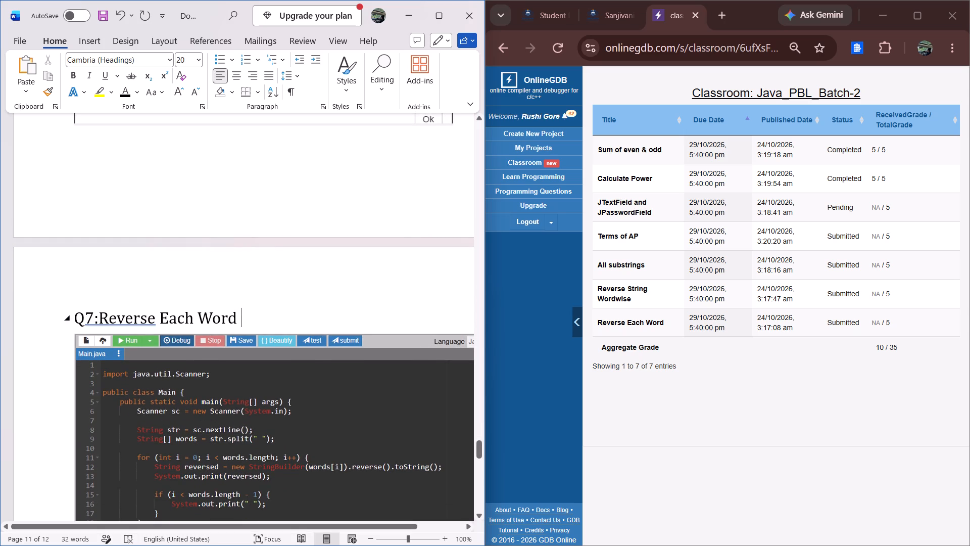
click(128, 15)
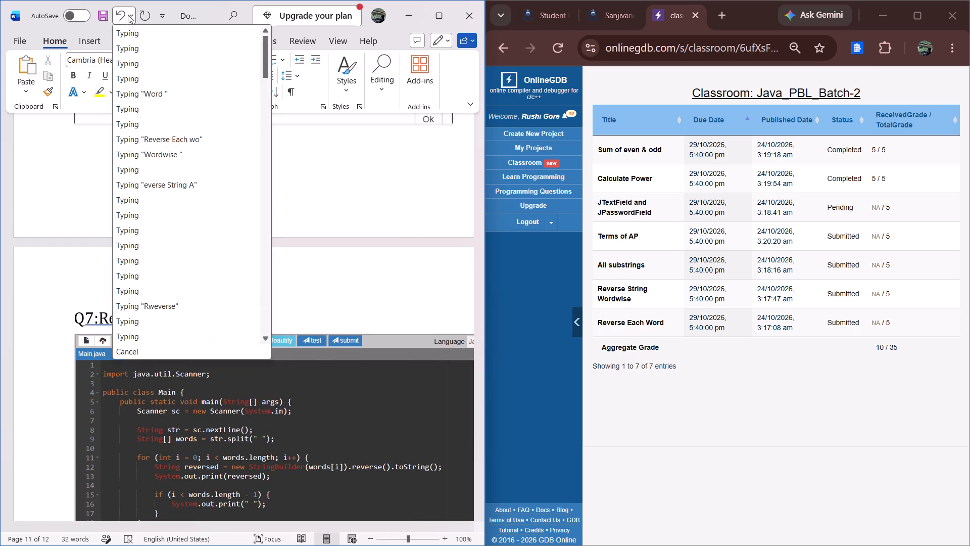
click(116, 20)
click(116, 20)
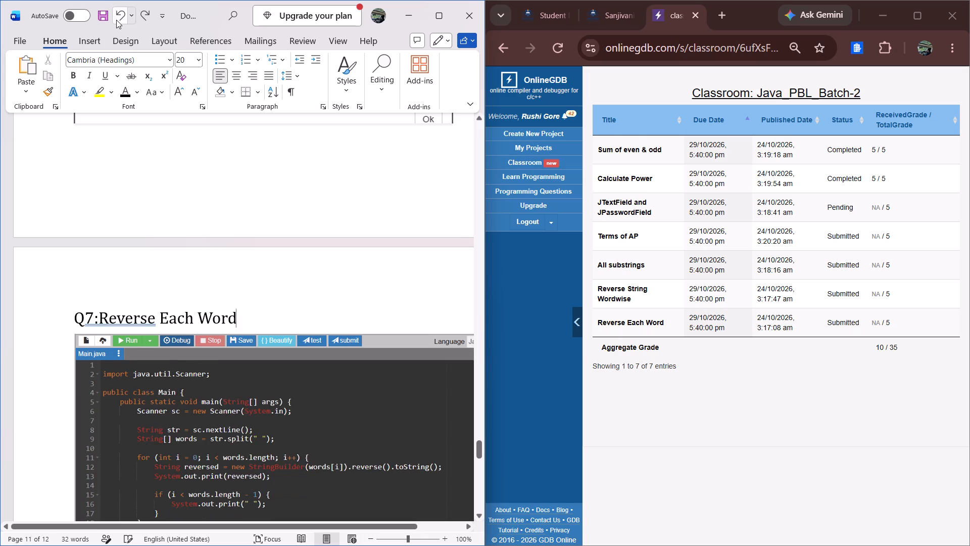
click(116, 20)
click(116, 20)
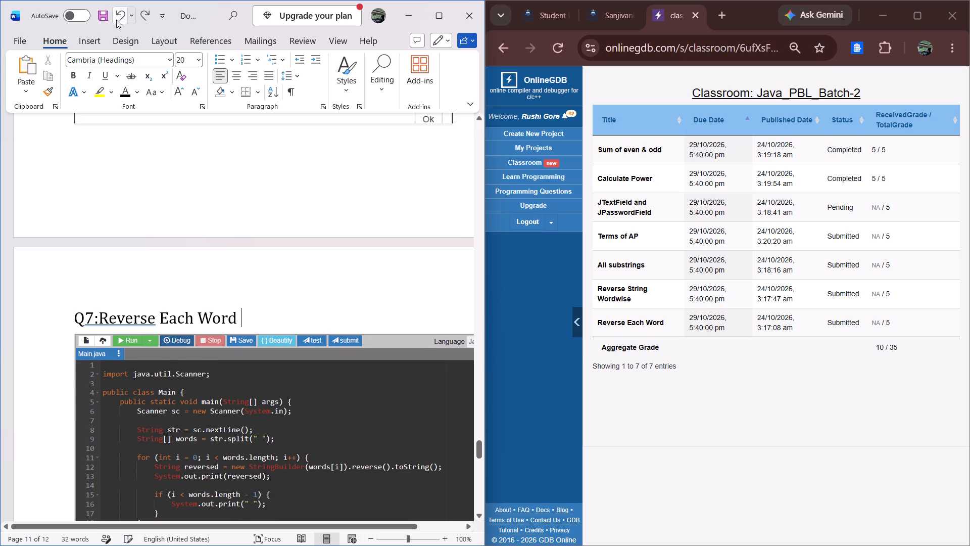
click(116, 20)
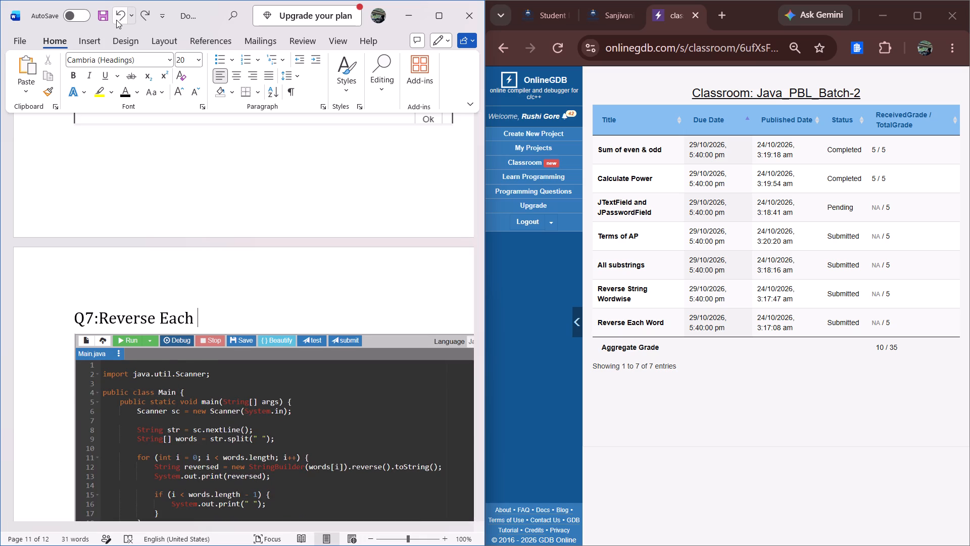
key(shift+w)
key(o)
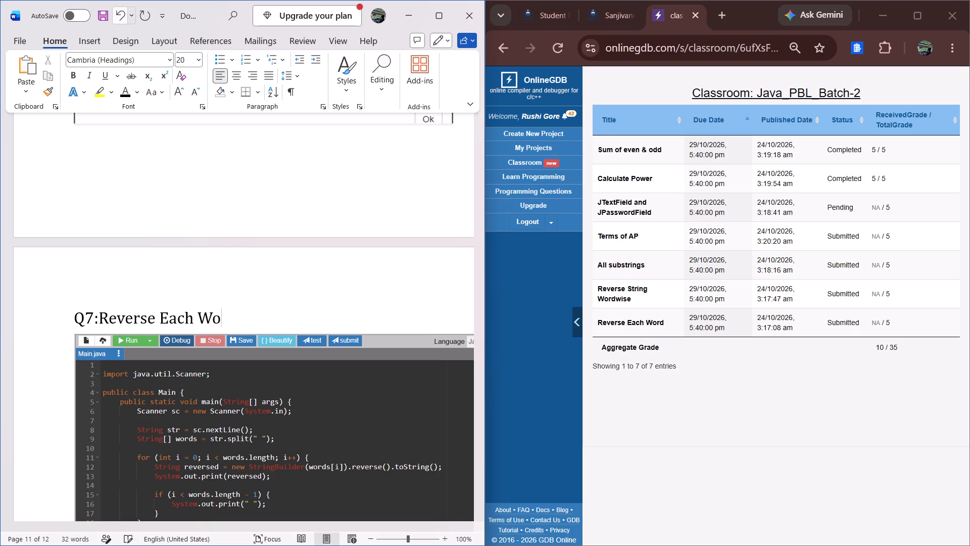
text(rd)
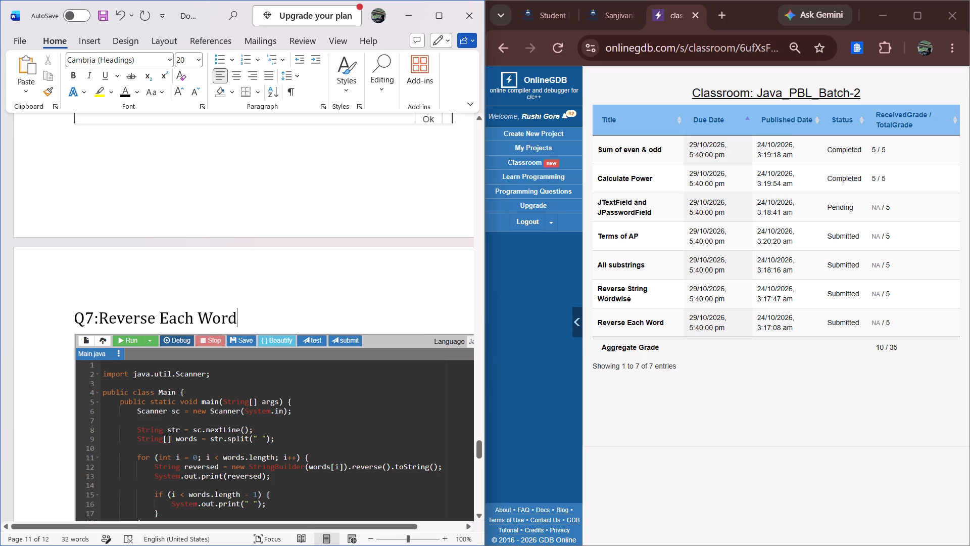
Insert a blank line between the "Q6: Reverse String Wordwise" heading and its code screenshot.
scroll(378, 311, up, 20)
scroll(378, 311, up, 1)
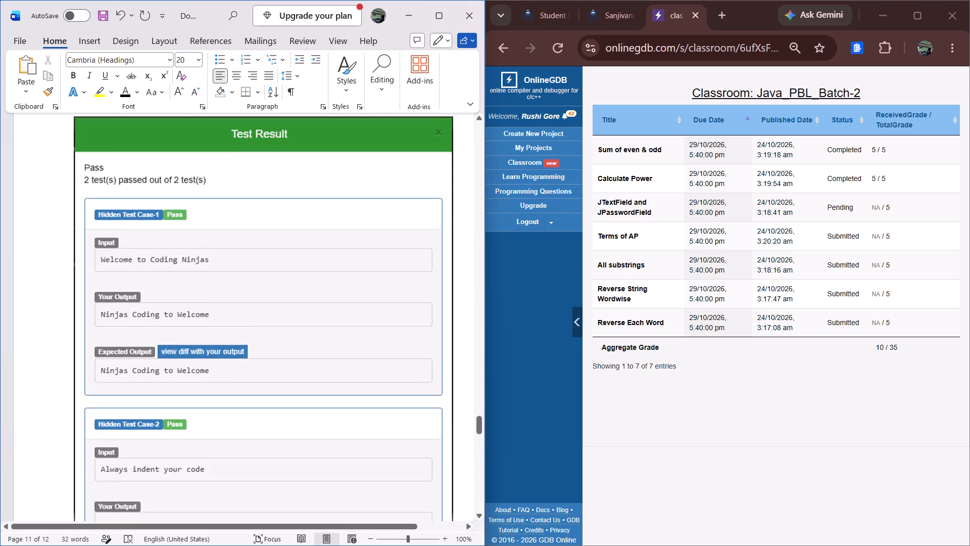
scroll(343, 294, up, 20)
scroll(343, 294, up, 7)
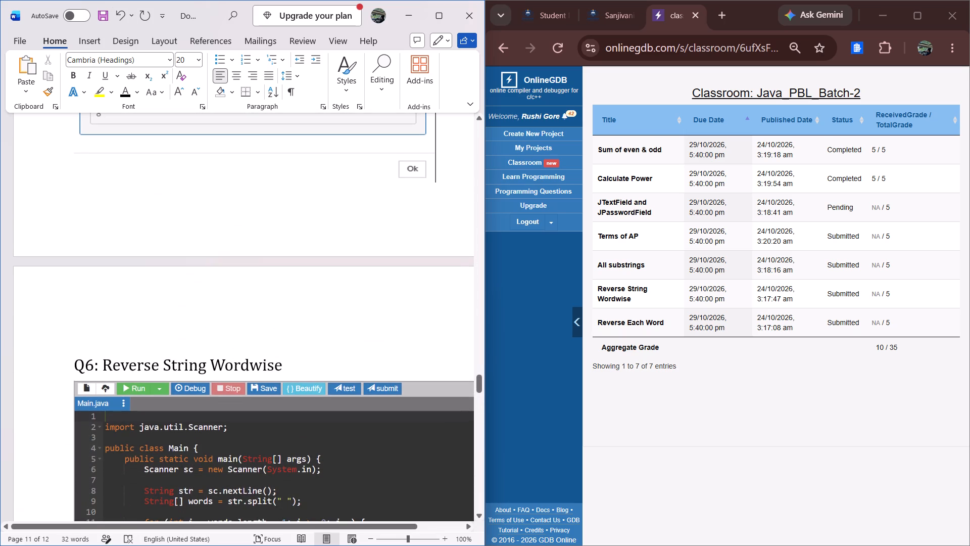
click(290, 368)
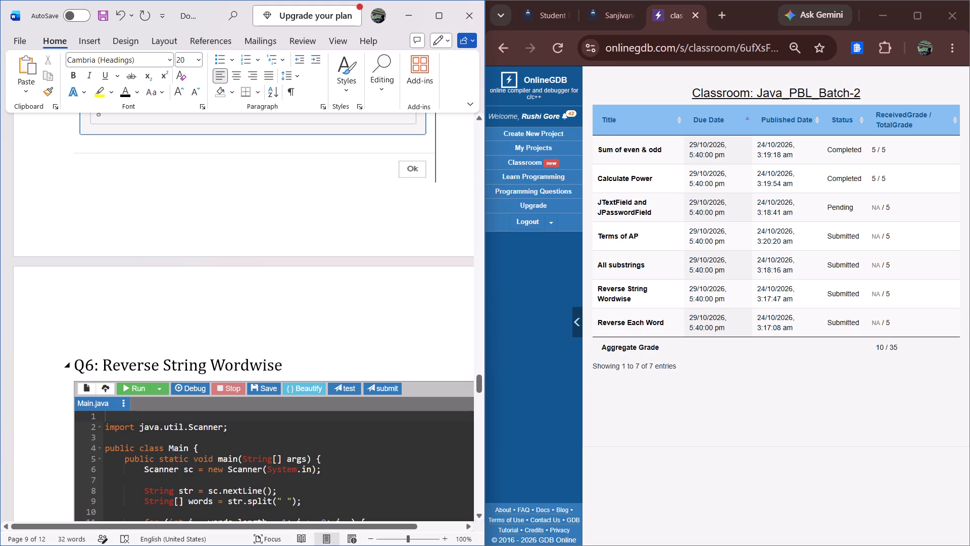
key(Return)
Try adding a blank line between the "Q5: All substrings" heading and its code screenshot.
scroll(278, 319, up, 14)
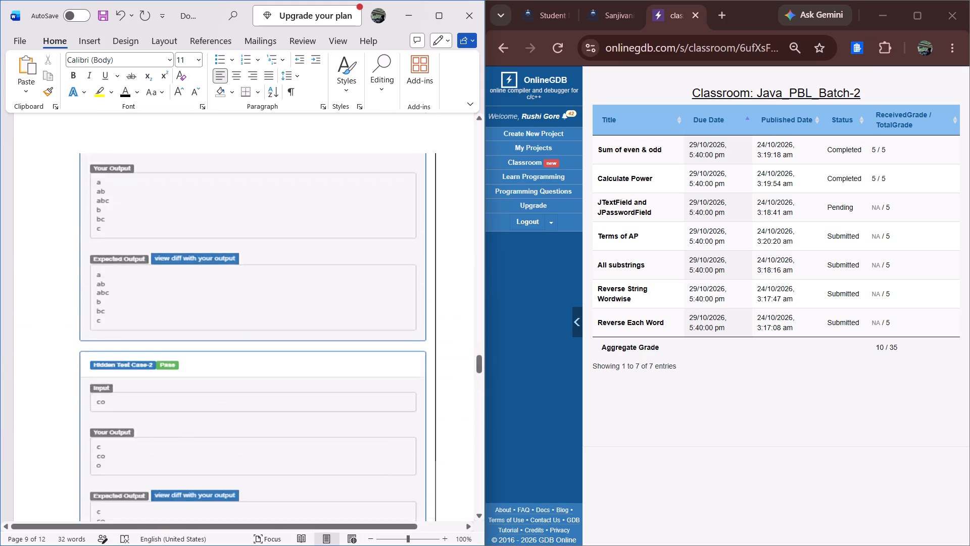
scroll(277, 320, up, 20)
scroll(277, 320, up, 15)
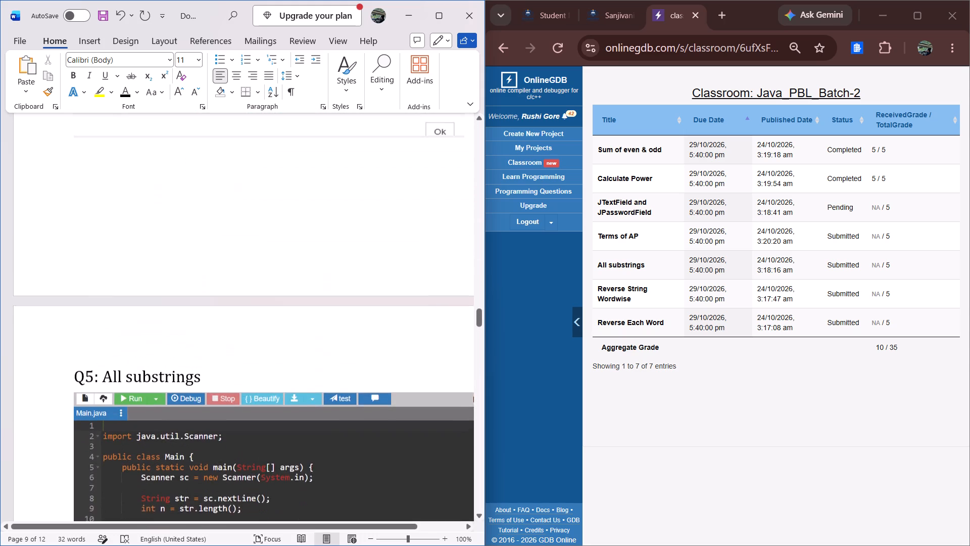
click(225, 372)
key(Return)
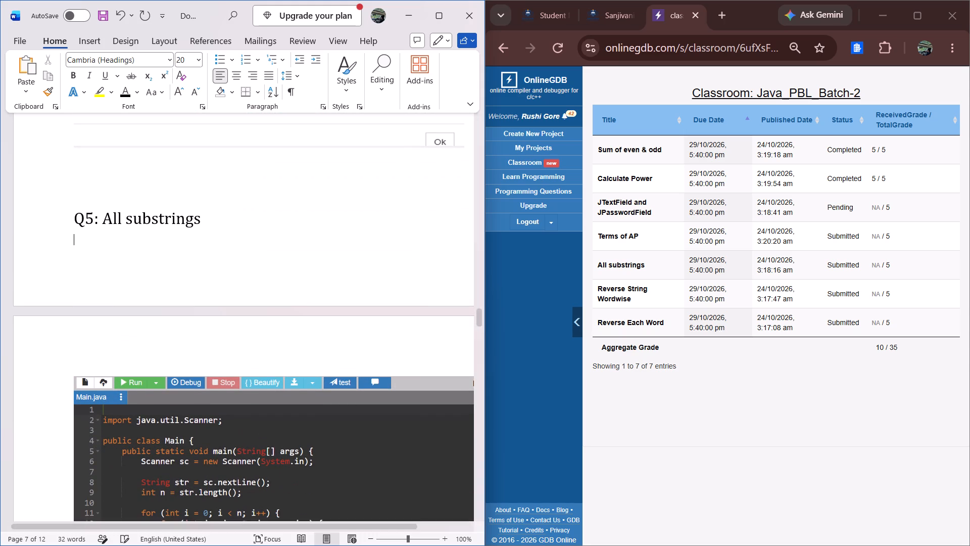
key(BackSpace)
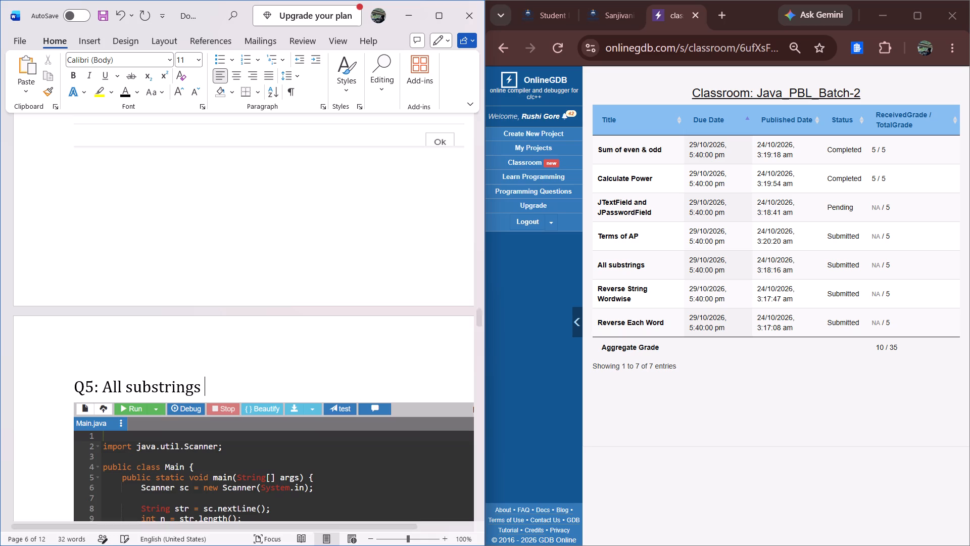
Insert a blank line between the "Q4: Terms of AP" heading and its code screenshot.
scroll(301, 322, up, 20)
scroll(301, 322, up, 6)
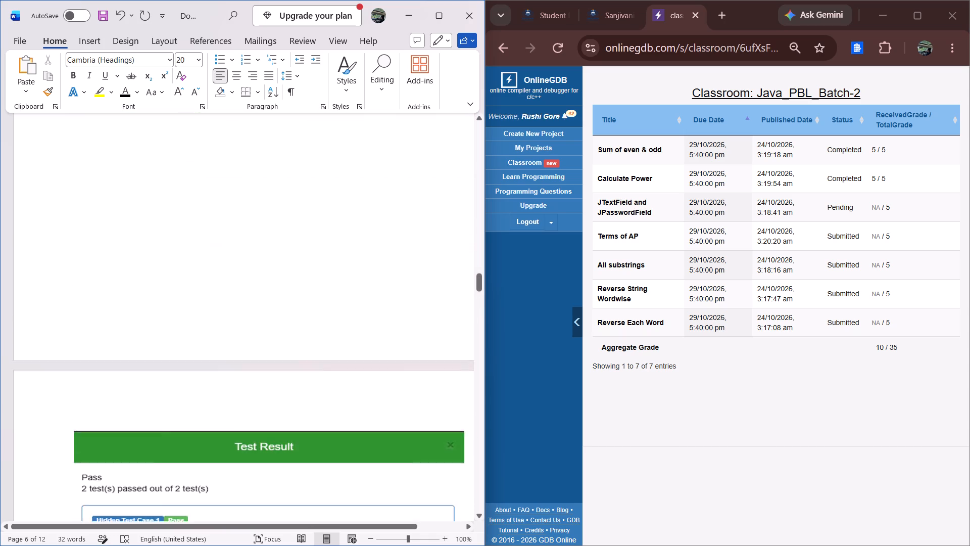
scroll(299, 320, up, 19)
click(237, 321)
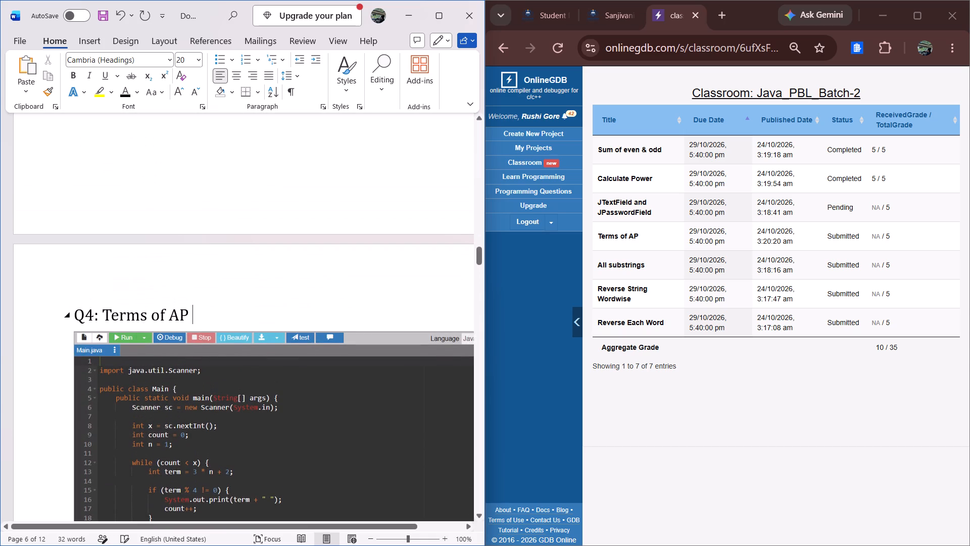
key(Return)
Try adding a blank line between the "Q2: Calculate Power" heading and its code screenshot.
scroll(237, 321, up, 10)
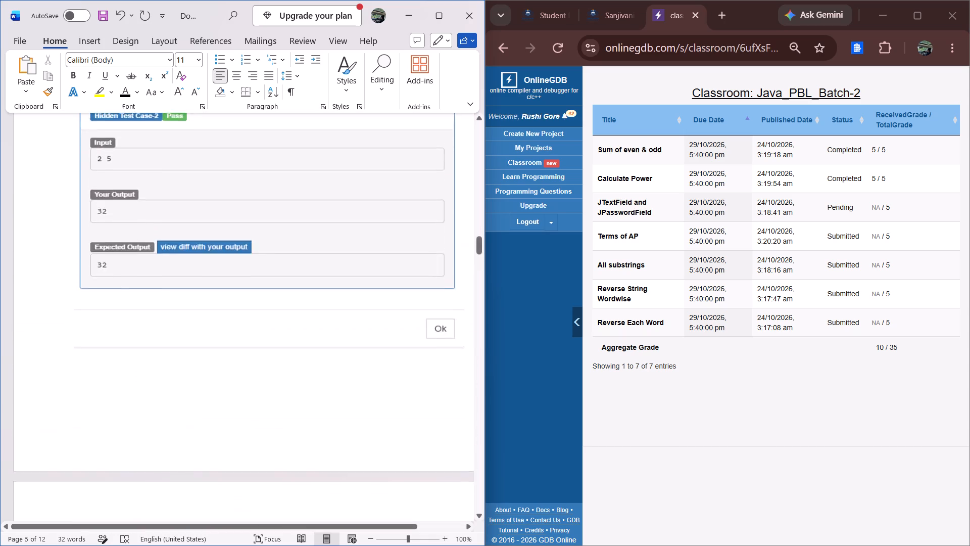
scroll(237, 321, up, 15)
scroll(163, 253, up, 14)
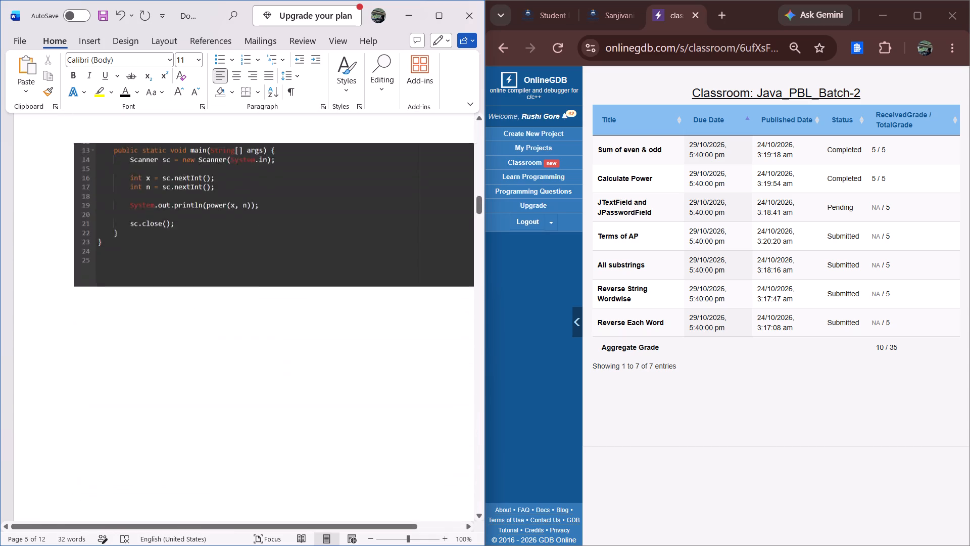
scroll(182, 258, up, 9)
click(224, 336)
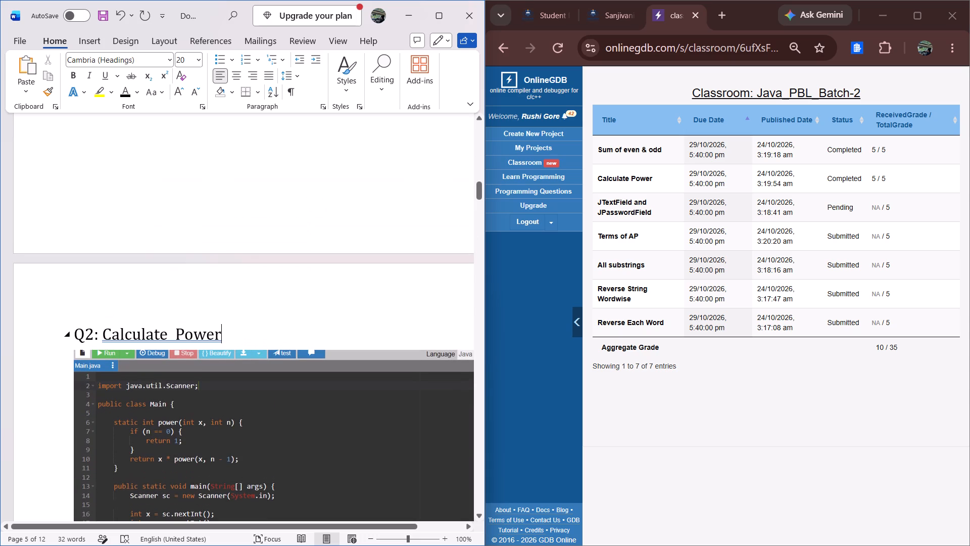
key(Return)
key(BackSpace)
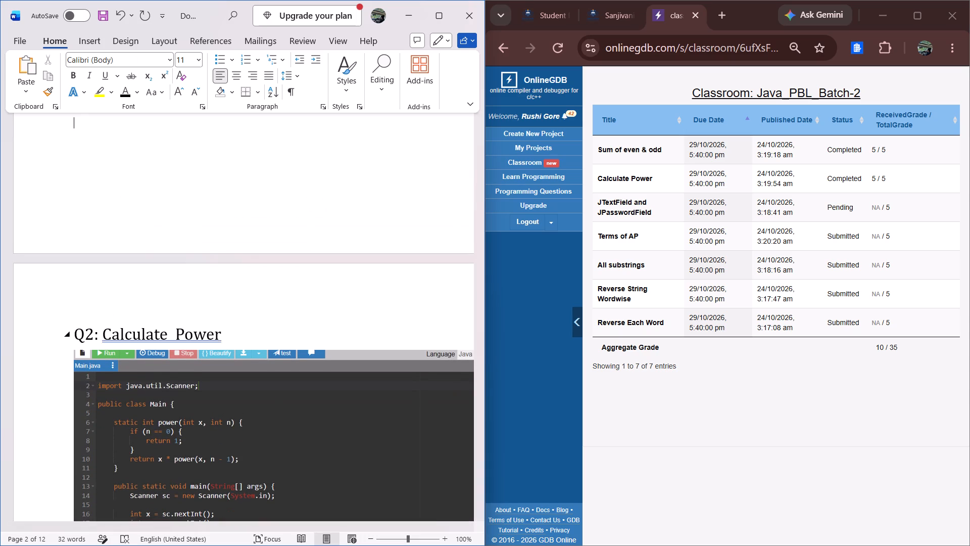
Review the question headings from Q1 to Q7 for the spacing above their code screenshots.
scroll(227, 335, down, 3)
scroll(227, 335, up, 5)
scroll(227, 335, down, 7)
scroll(227, 335, up, 11)
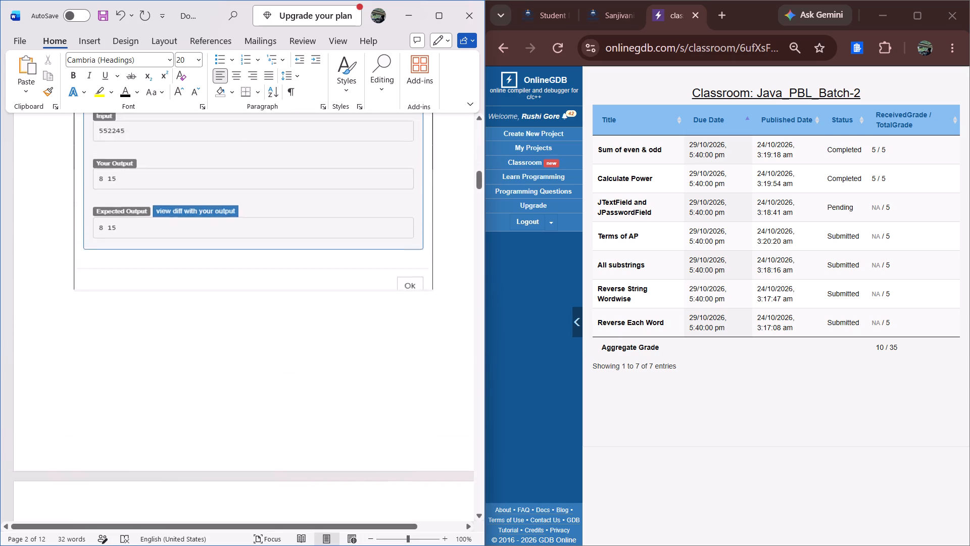
scroll(227, 335, up, 20)
scroll(227, 335, up, 13)
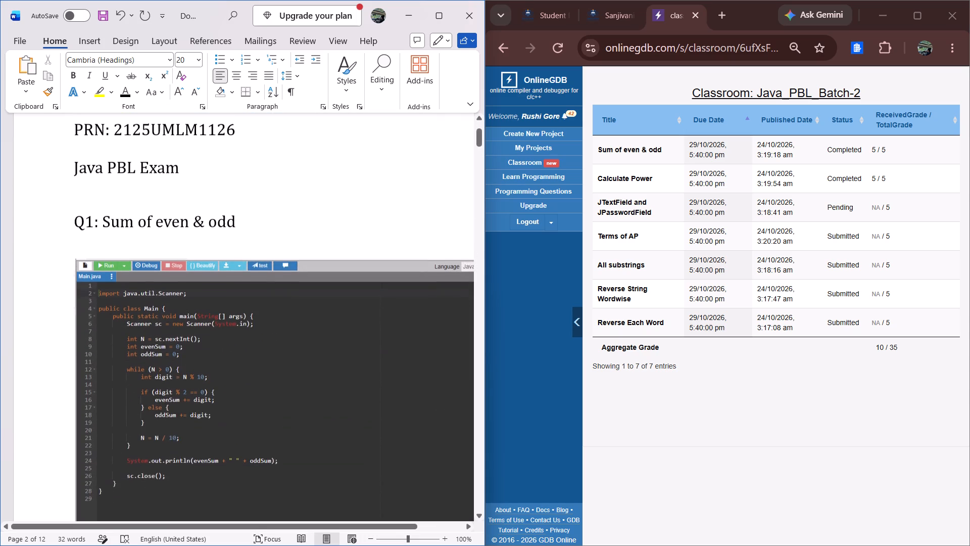
scroll(241, 245, down, 17)
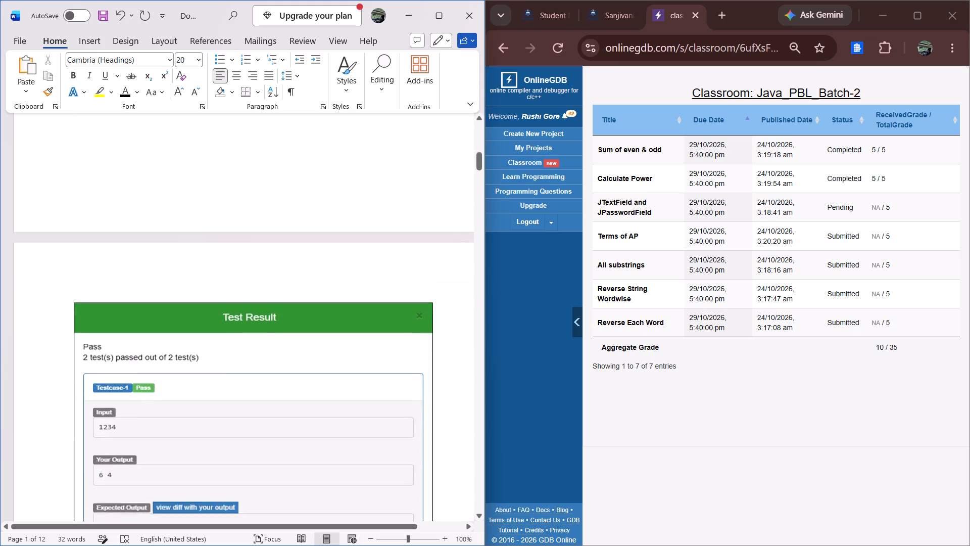
scroll(244, 252, down, 18)
scroll(253, 251, down, 8)
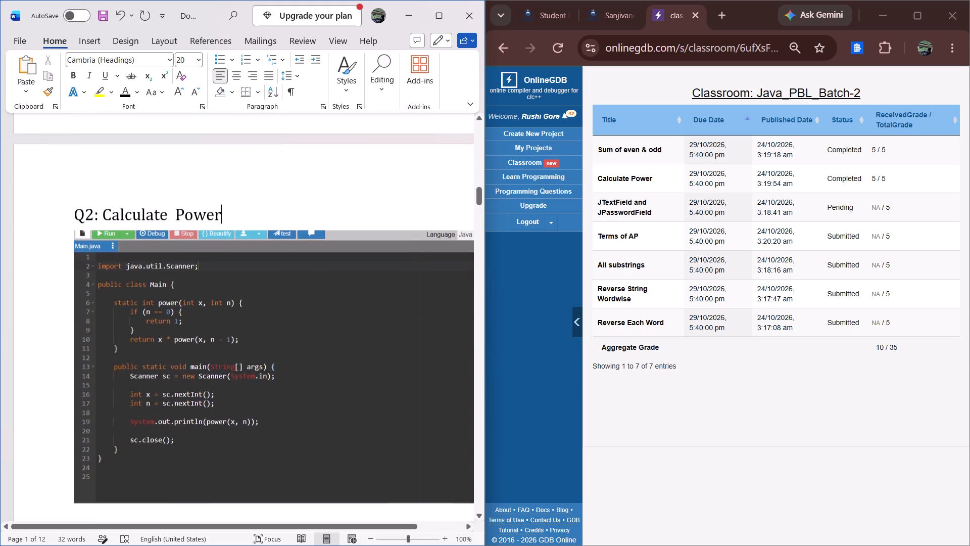
scroll(253, 251, down, 13)
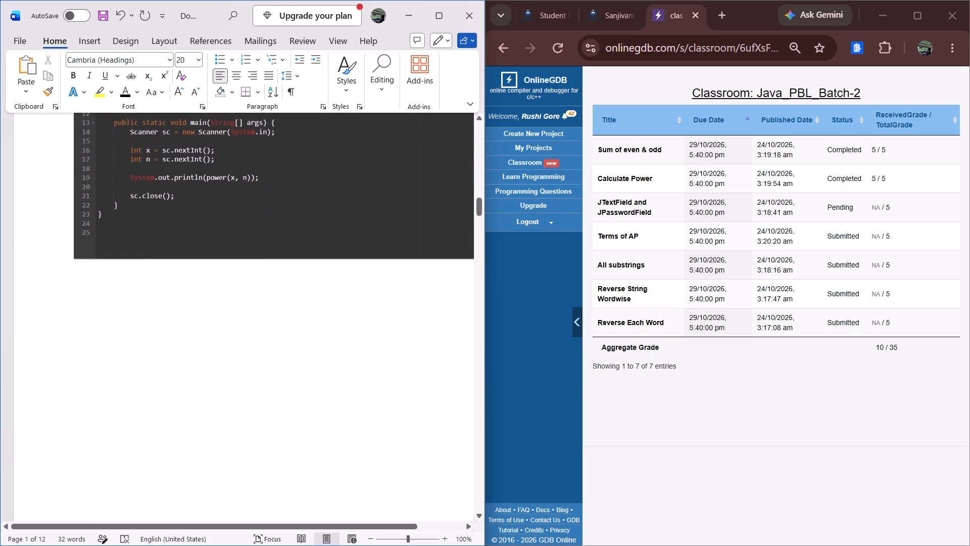
scroll(253, 251, down, 20)
scroll(253, 251, down, 17)
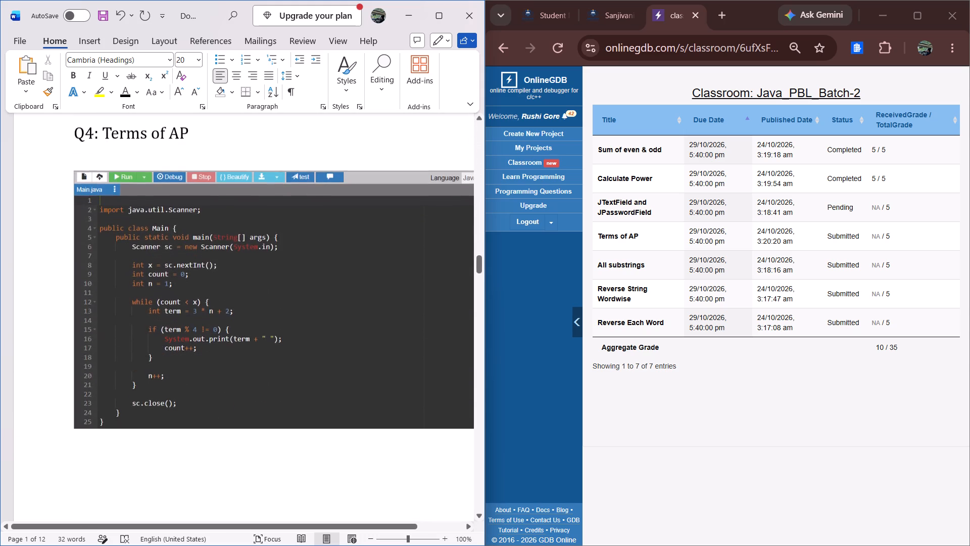
scroll(253, 251, down, 20)
scroll(253, 251, down, 20)
scroll(253, 251, down, 3)
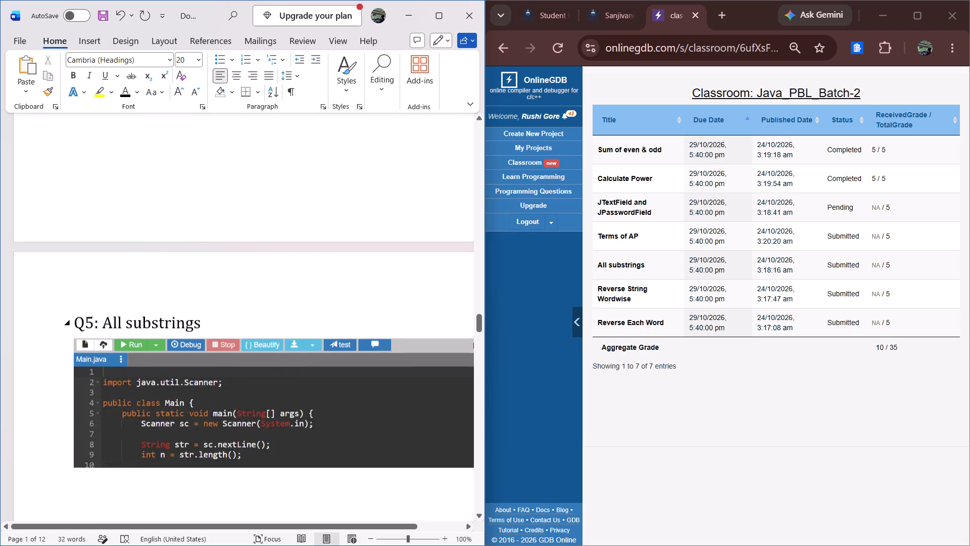
scroll(253, 251, down, 14)
scroll(254, 251, down, 7)
scroll(254, 251, down, 20)
scroll(254, 251, down, 1)
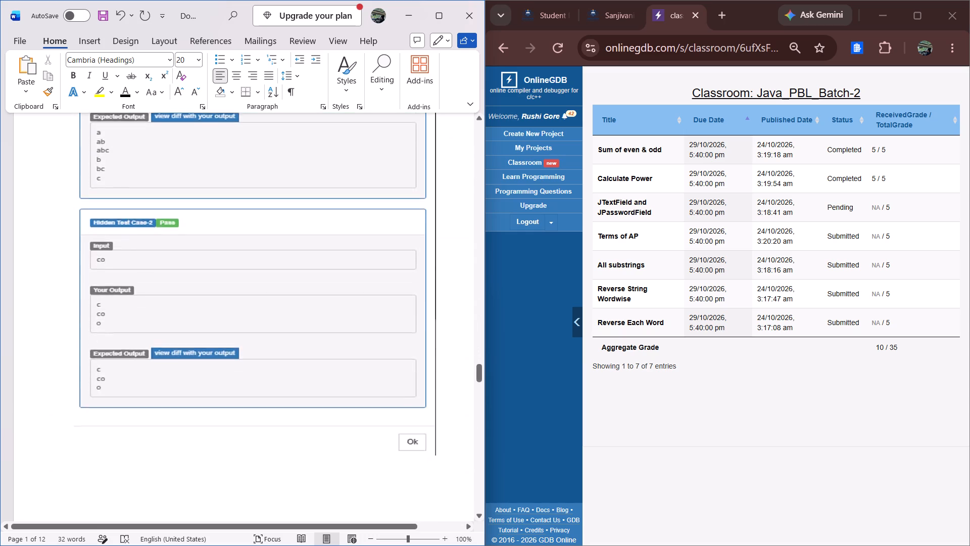
scroll(254, 251, down, 11)
scroll(253, 251, down, 20)
scroll(253, 251, down, 9)
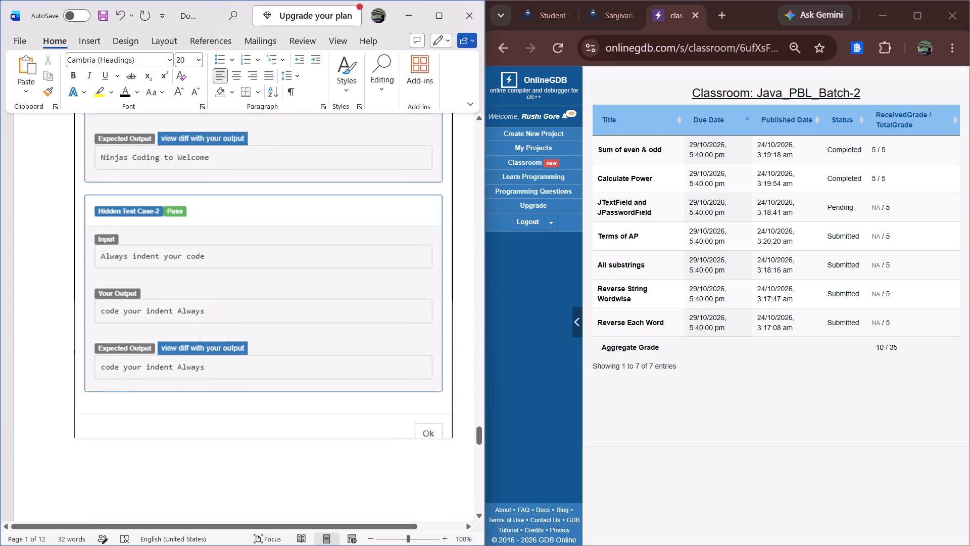
scroll(252, 252, down, 12)
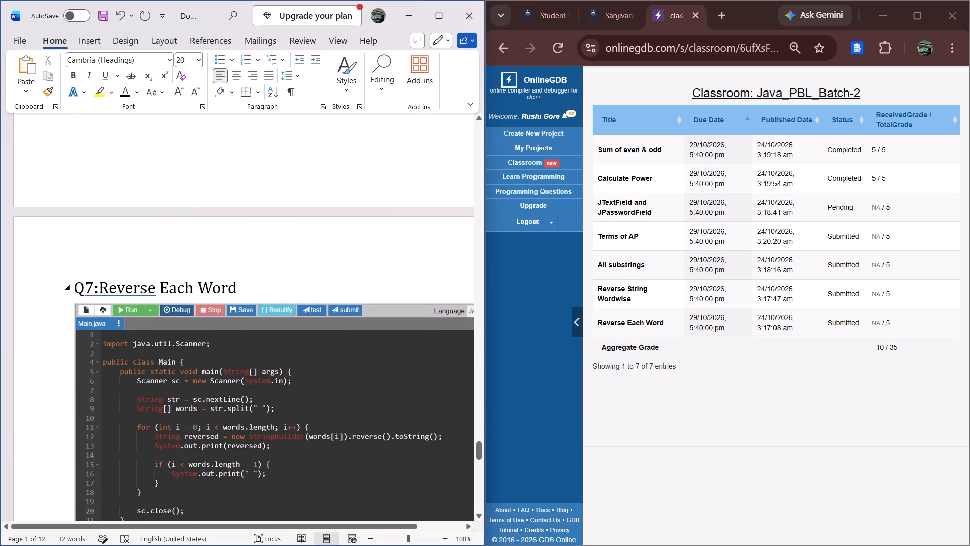
Maximize the document window and insert a blank line between the "Q7:Reverse Each Word" heading and its code screenshot.
click(238, 289)
scroll(238, 289, down, 20)
scroll(238, 289, down, 11)
scroll(238, 289, up, 8)
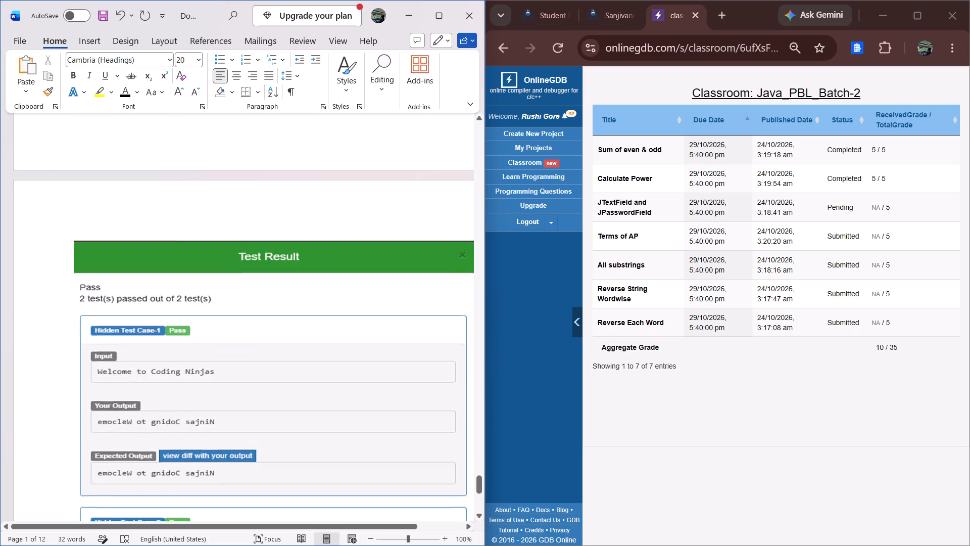
scroll(238, 289, up, 15)
click(441, 9)
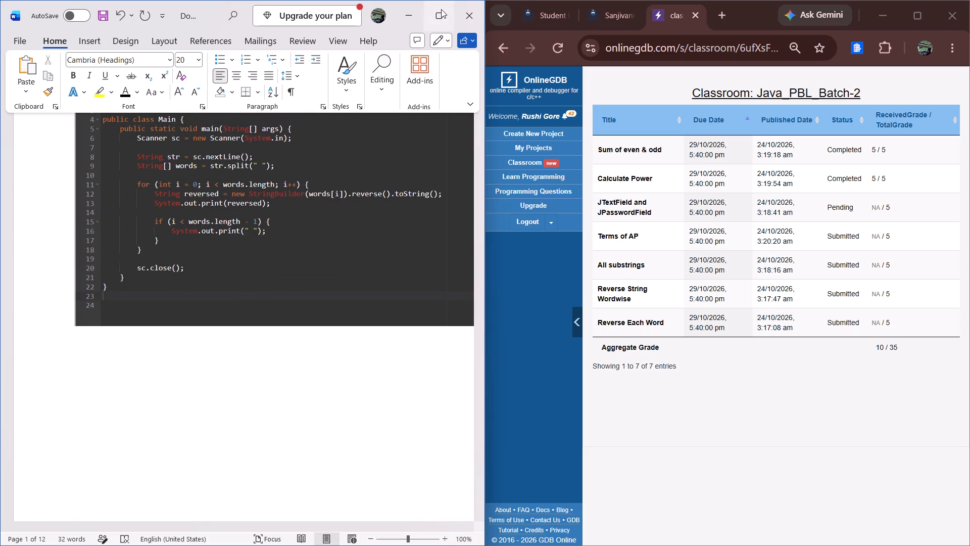
scroll(619, 272, up, 6)
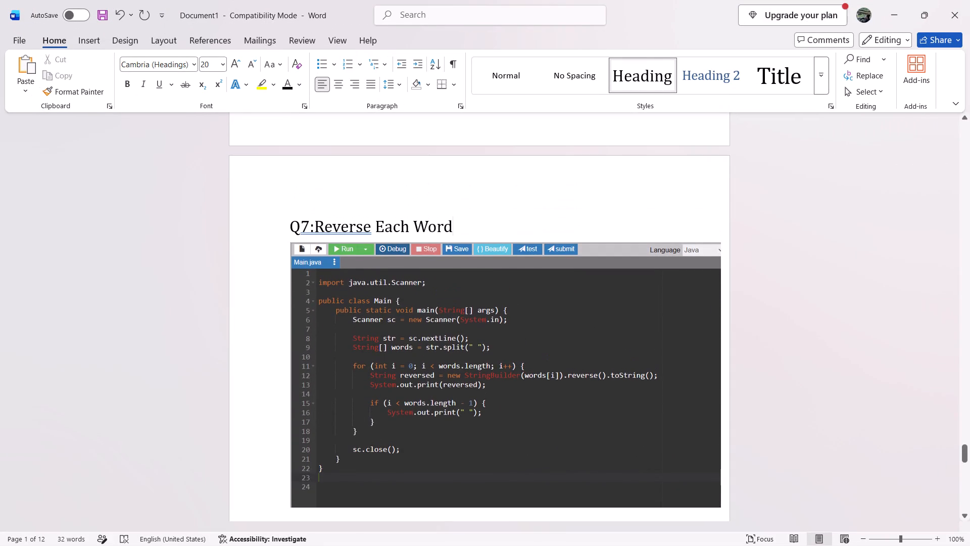
click(510, 294)
click(510, 294)
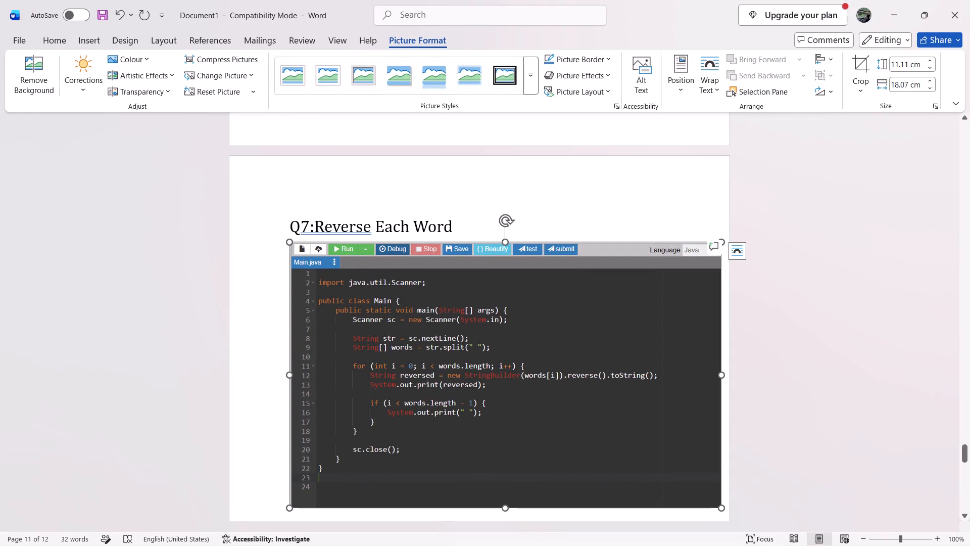
click(456, 231)
key(Return)
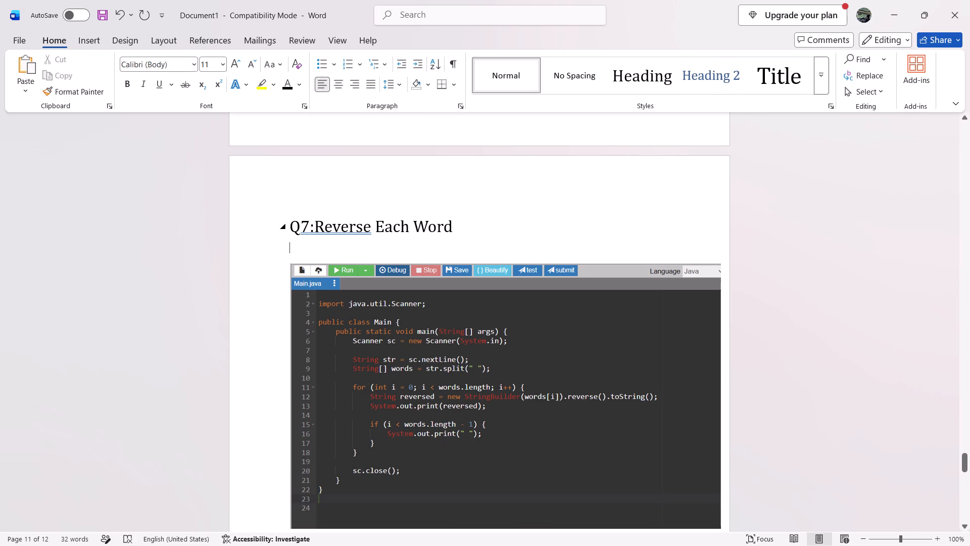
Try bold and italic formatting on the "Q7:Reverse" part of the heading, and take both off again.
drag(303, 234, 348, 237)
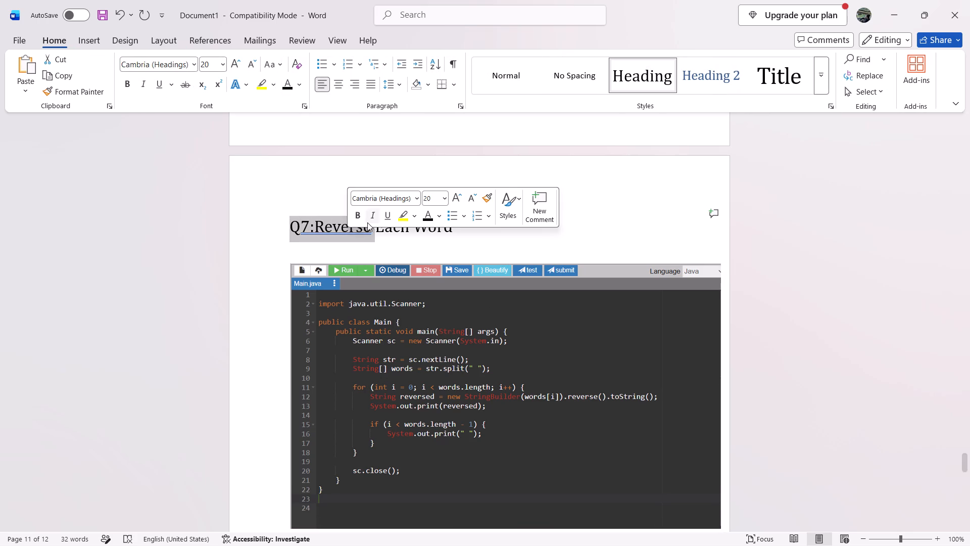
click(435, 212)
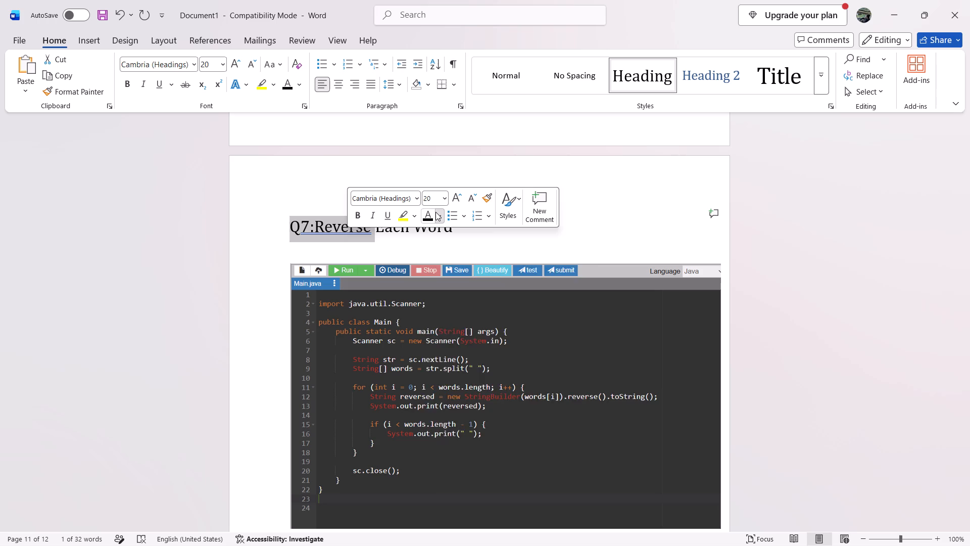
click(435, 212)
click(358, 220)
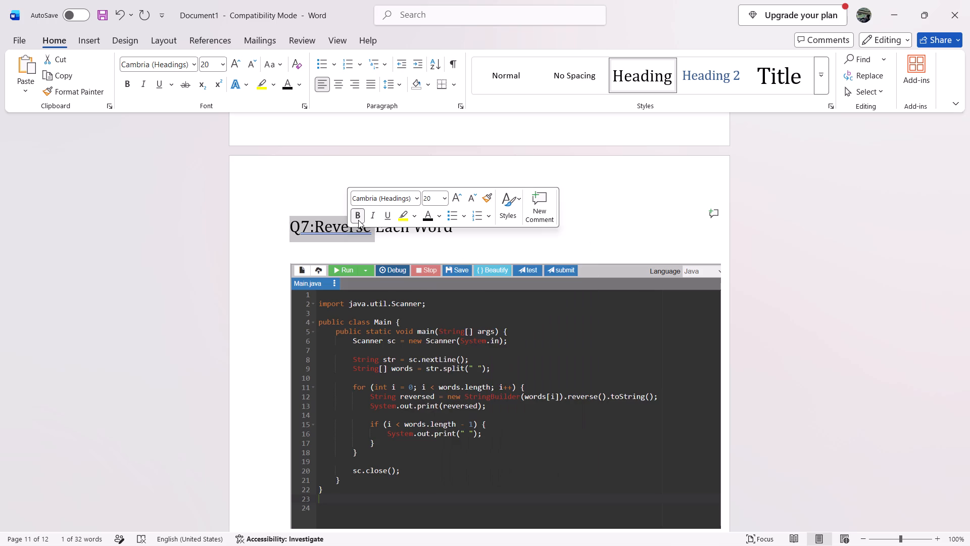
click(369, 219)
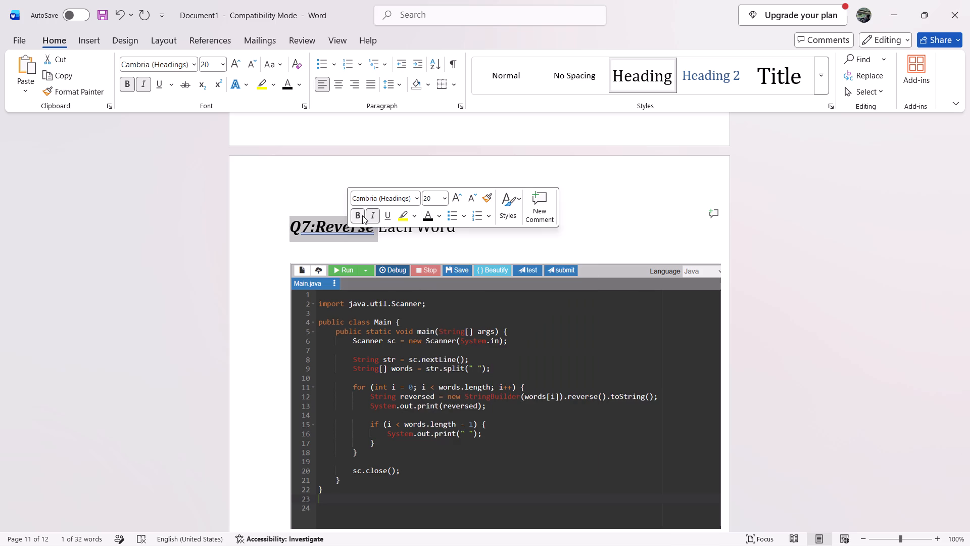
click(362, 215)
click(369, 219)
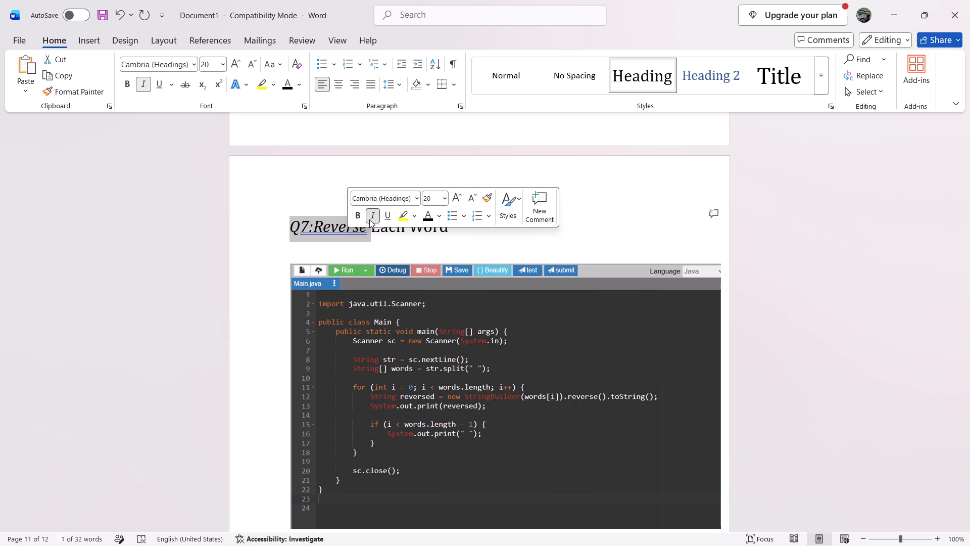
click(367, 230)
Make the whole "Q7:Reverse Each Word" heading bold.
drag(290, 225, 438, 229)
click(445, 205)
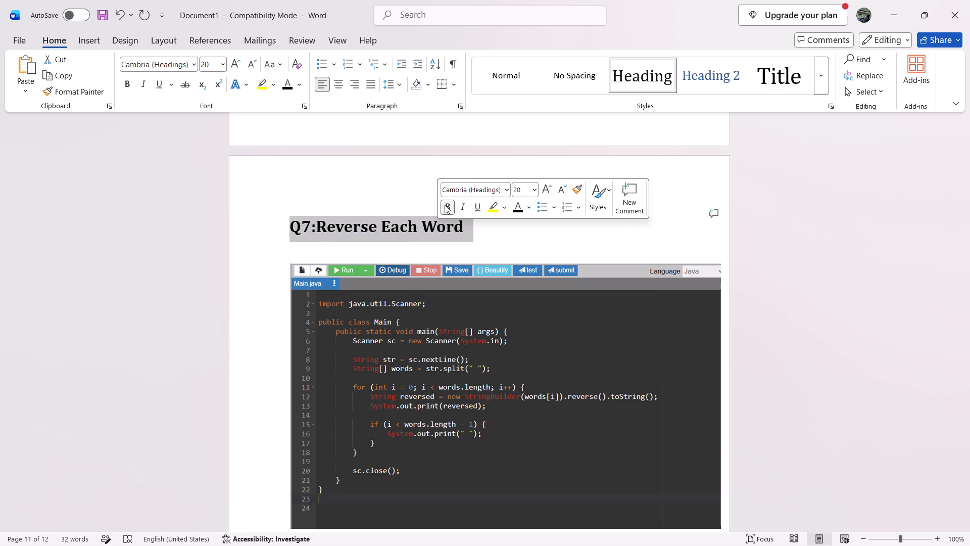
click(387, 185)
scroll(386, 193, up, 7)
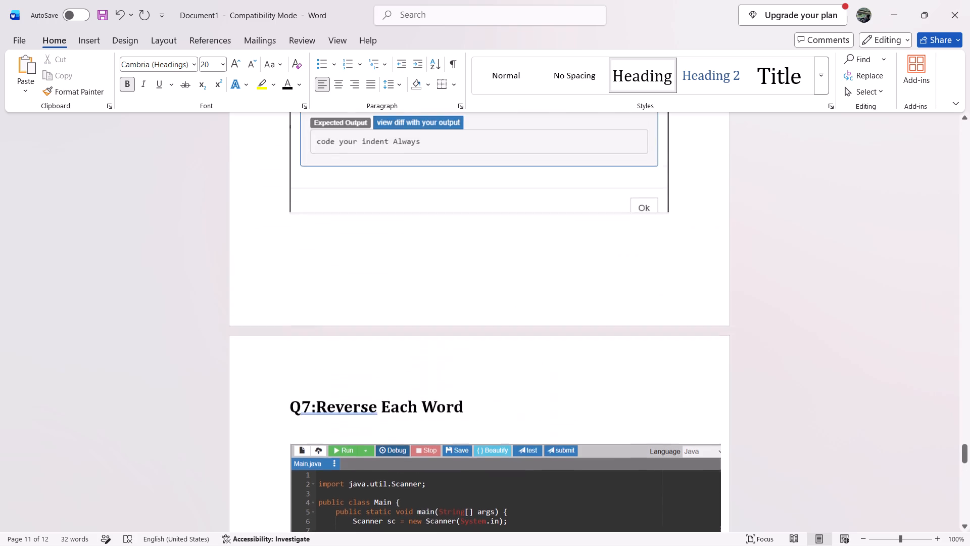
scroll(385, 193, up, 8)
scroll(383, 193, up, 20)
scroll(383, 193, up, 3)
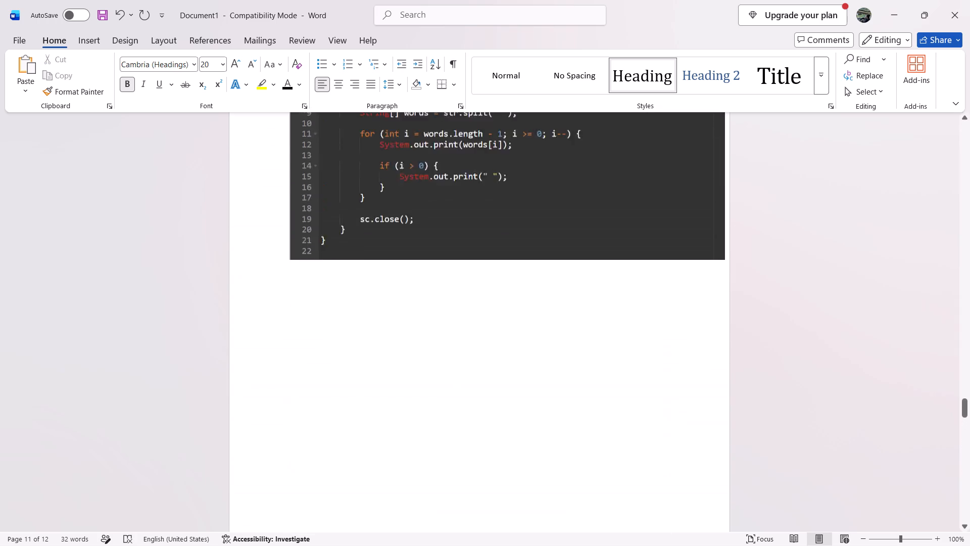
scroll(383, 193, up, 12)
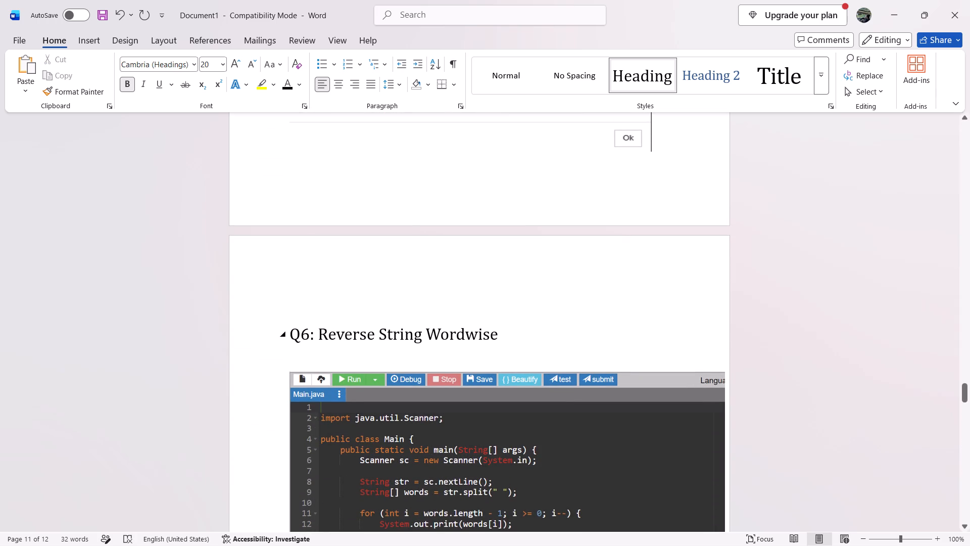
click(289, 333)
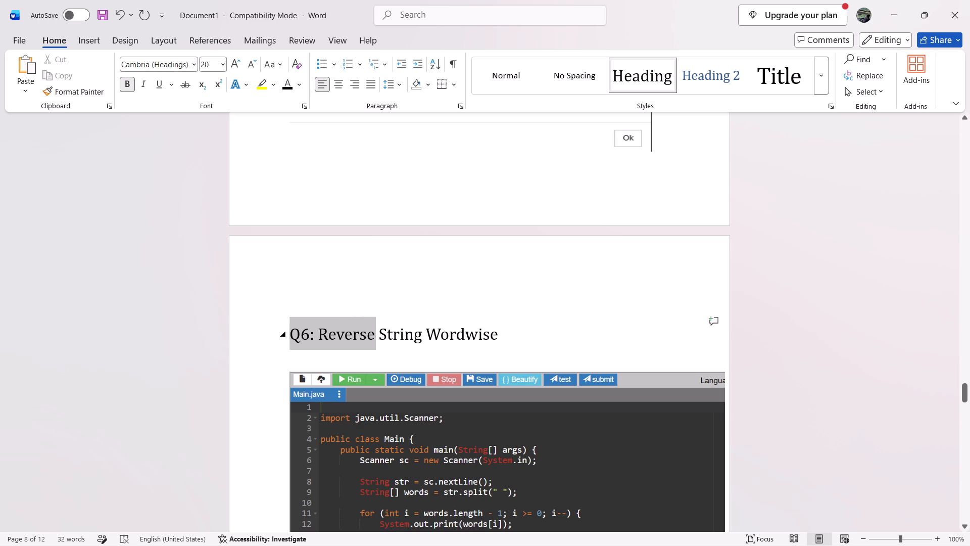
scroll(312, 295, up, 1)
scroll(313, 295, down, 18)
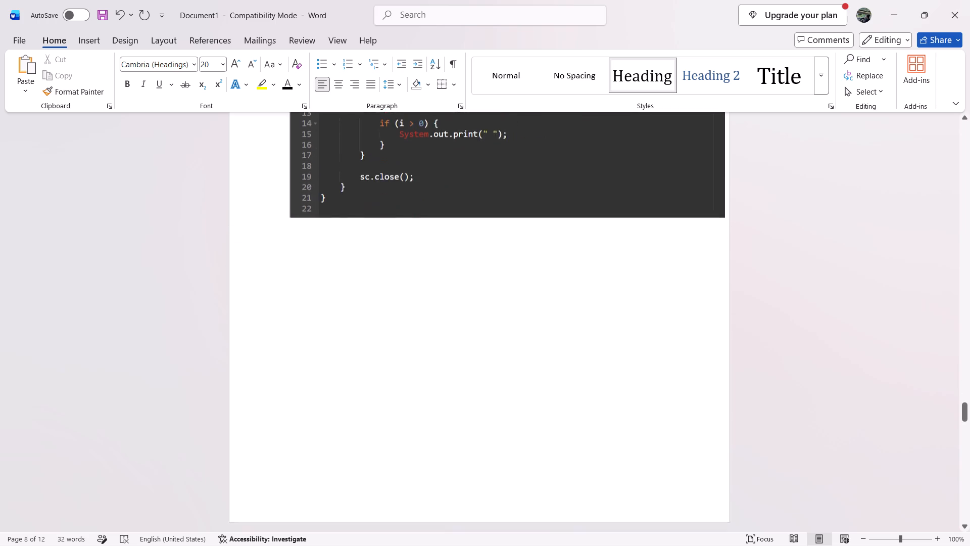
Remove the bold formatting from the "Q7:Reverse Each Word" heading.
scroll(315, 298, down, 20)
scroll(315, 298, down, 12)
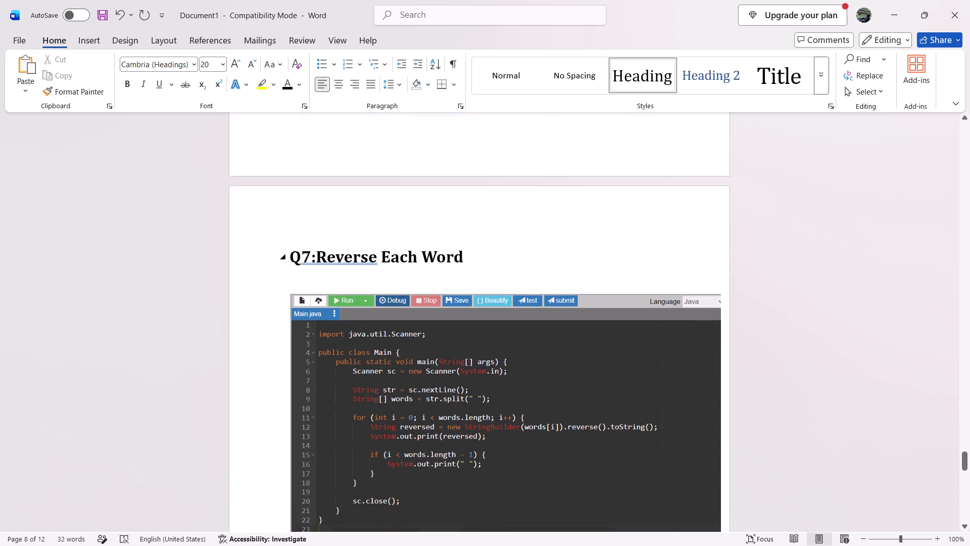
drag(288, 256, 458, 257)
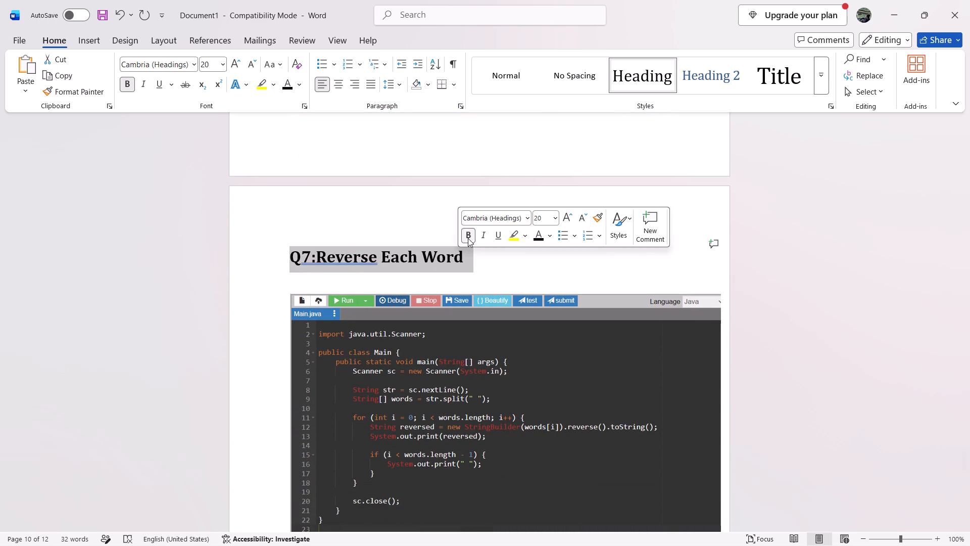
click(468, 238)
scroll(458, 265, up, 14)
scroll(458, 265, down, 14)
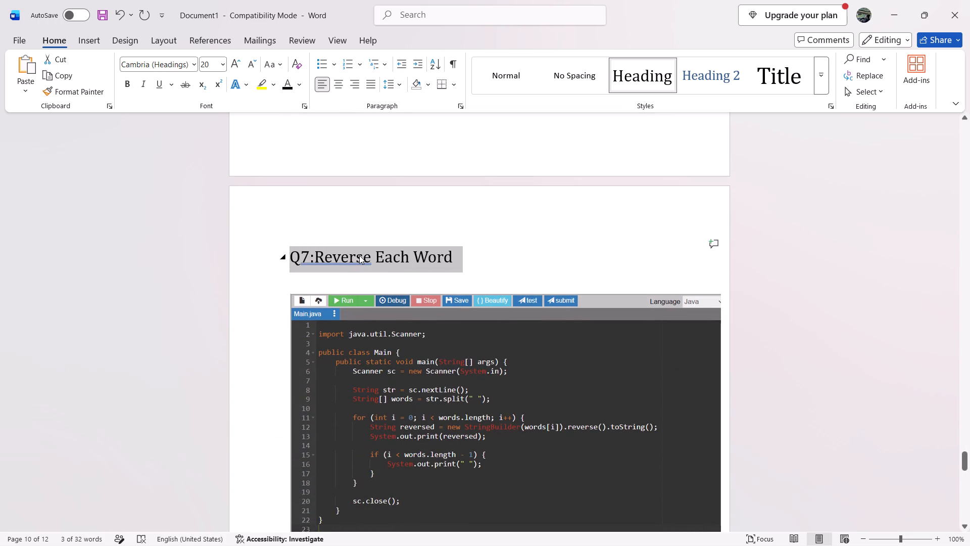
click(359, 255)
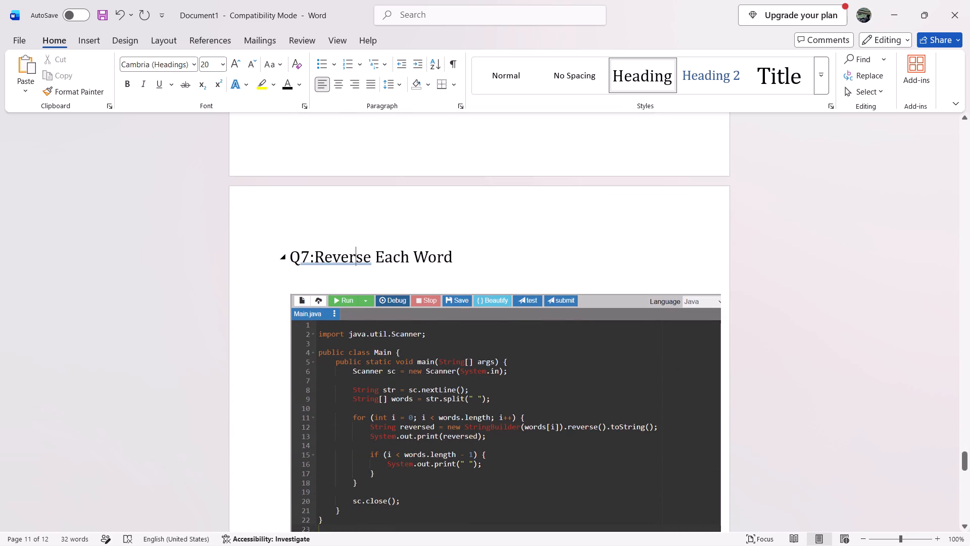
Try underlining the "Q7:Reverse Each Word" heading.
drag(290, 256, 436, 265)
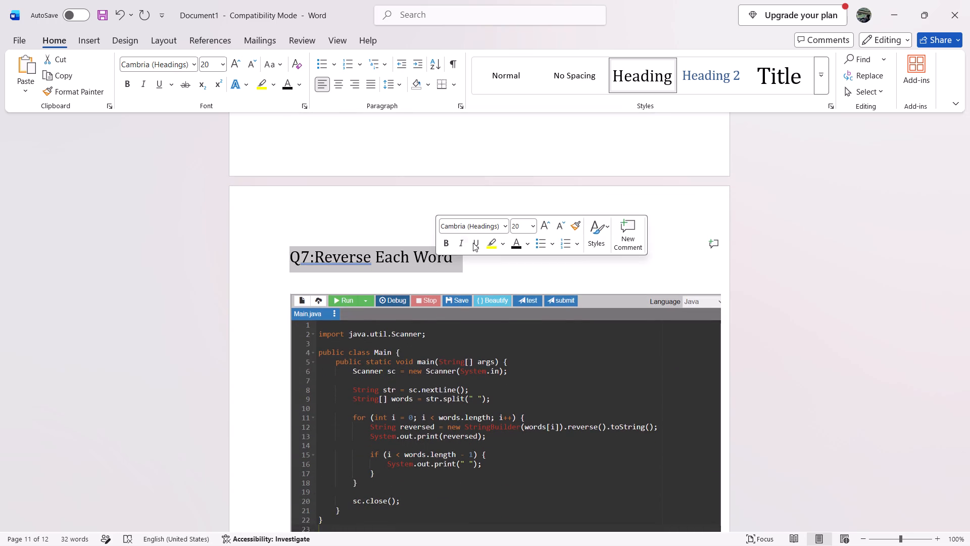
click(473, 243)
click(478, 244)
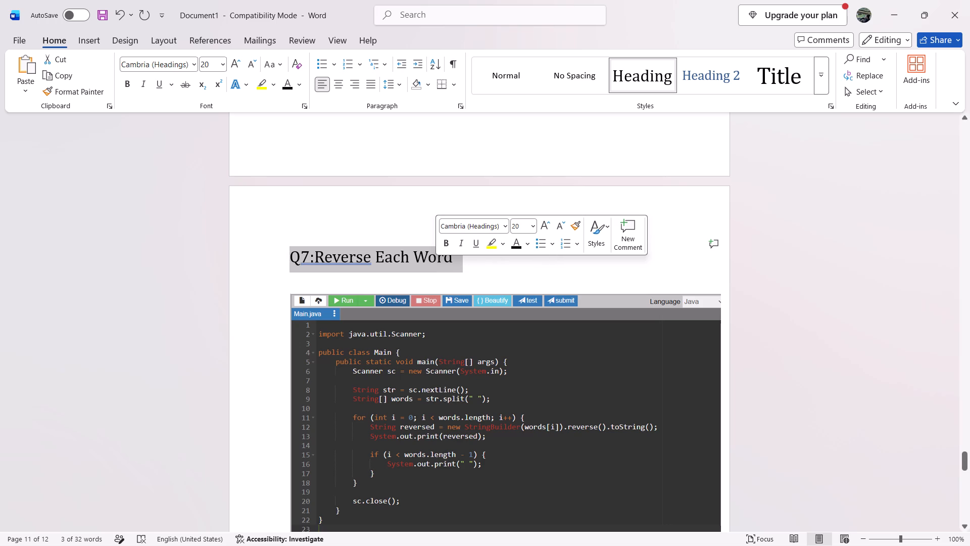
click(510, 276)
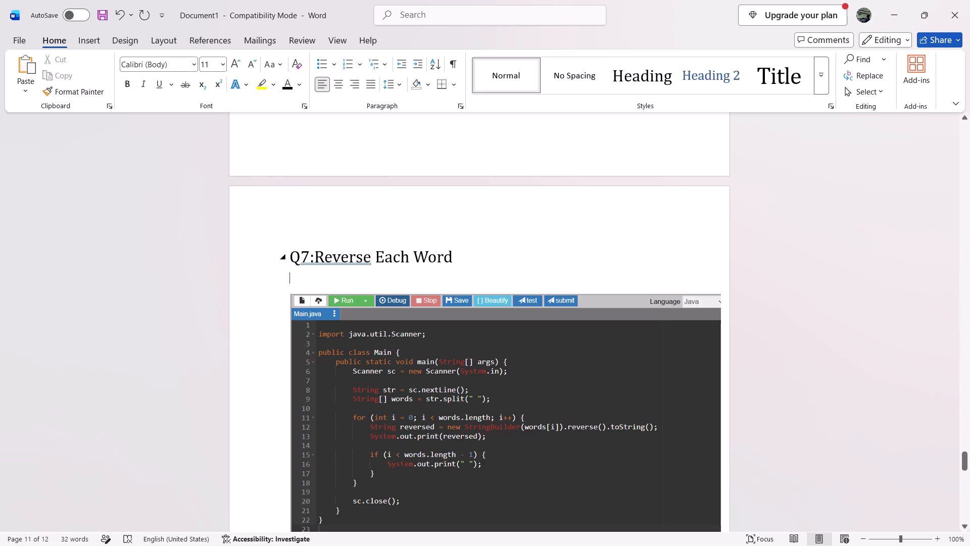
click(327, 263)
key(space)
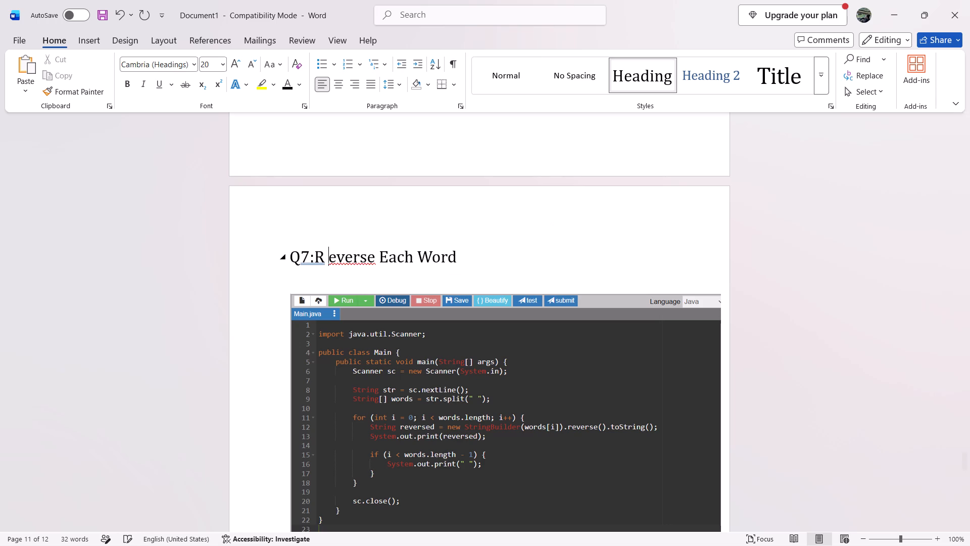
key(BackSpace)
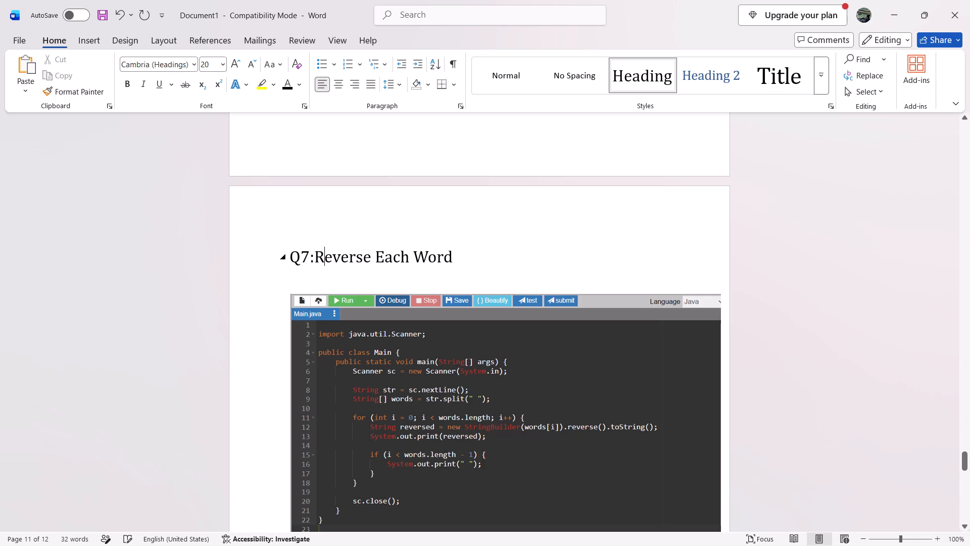
Insert a space after the colon in the "Q7:Reverse Each Word" heading.
click(314, 255)
key(space)
click(483, 256)
Review the Q6 and Q7 headings, code screenshots and test results, and the end of the preceding substring question, for consistent layout.
scroll(512, 278, down, 13)
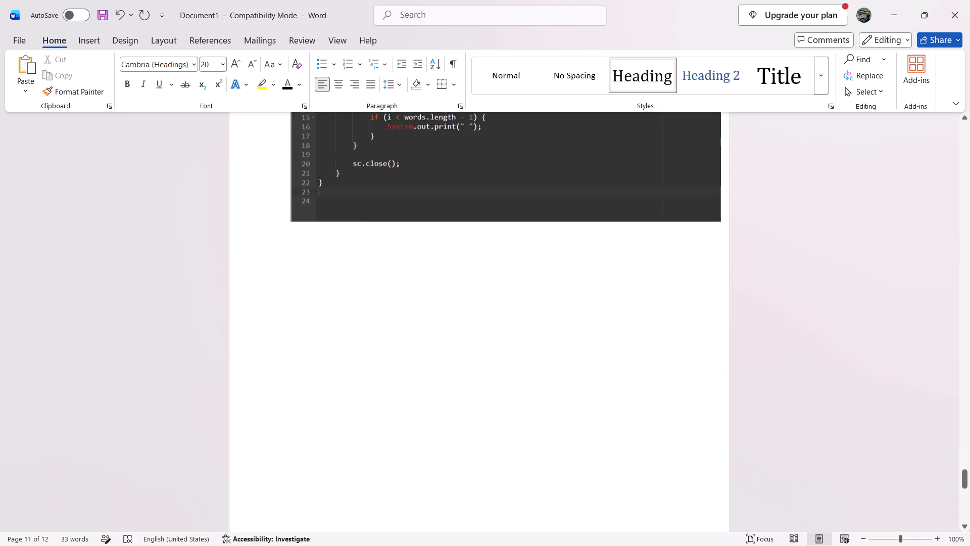
scroll(503, 276, down, 20)
scroll(503, 276, down, 10)
scroll(502, 282, up, 11)
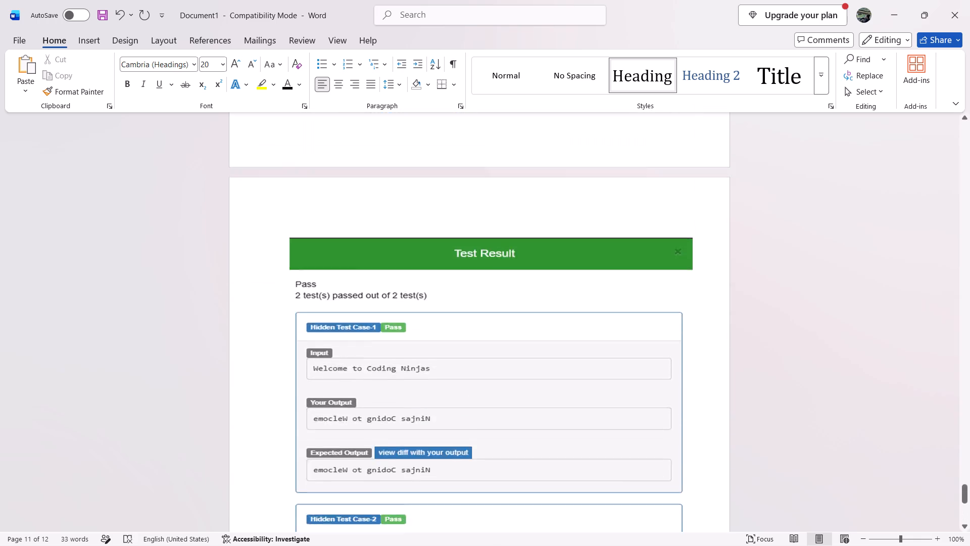
scroll(502, 282, up, 20)
scroll(502, 282, up, 4)
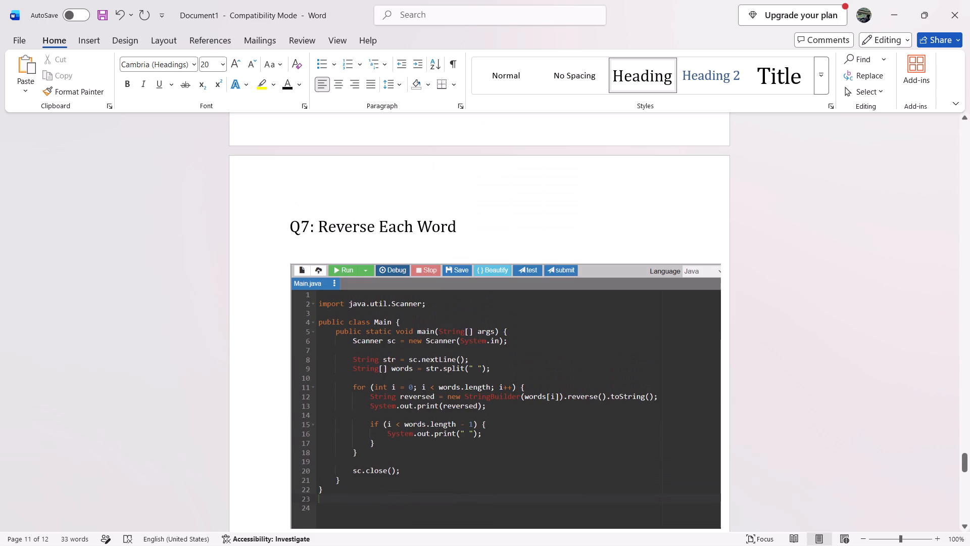
scroll(502, 282, down, 20)
scroll(502, 282, down, 2)
scroll(502, 281, up, 3)
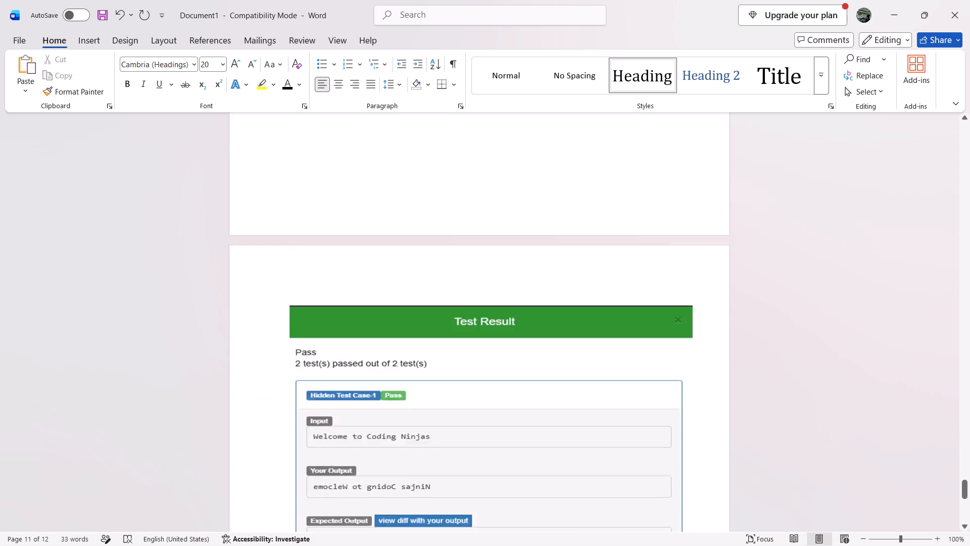
scroll(502, 281, up, 20)
scroll(502, 281, up, 17)
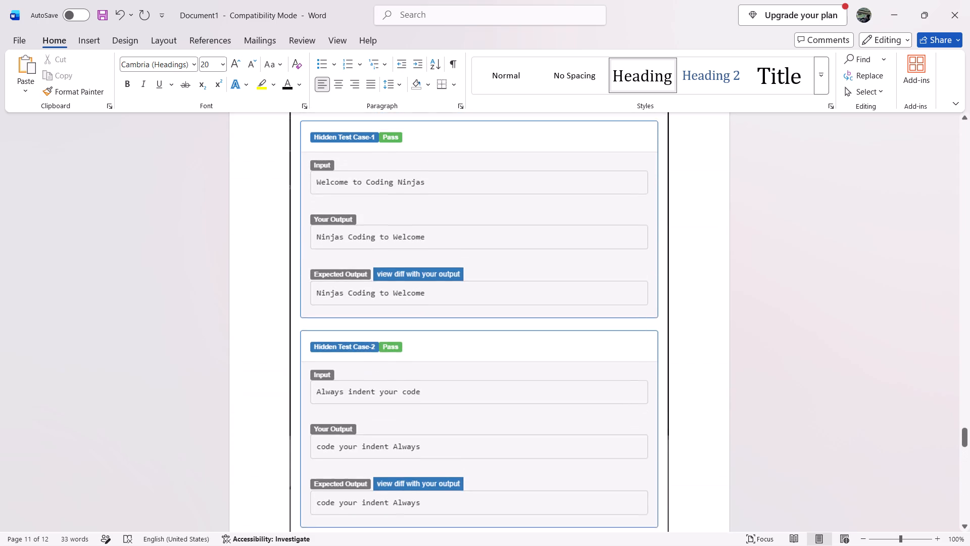
scroll(501, 282, up, 20)
scroll(501, 282, up, 9)
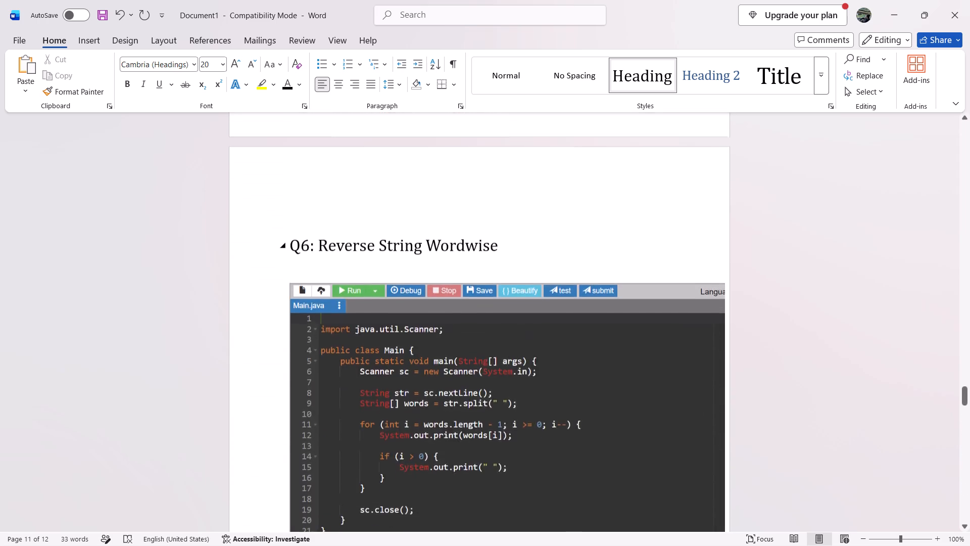
scroll(501, 282, up, 14)
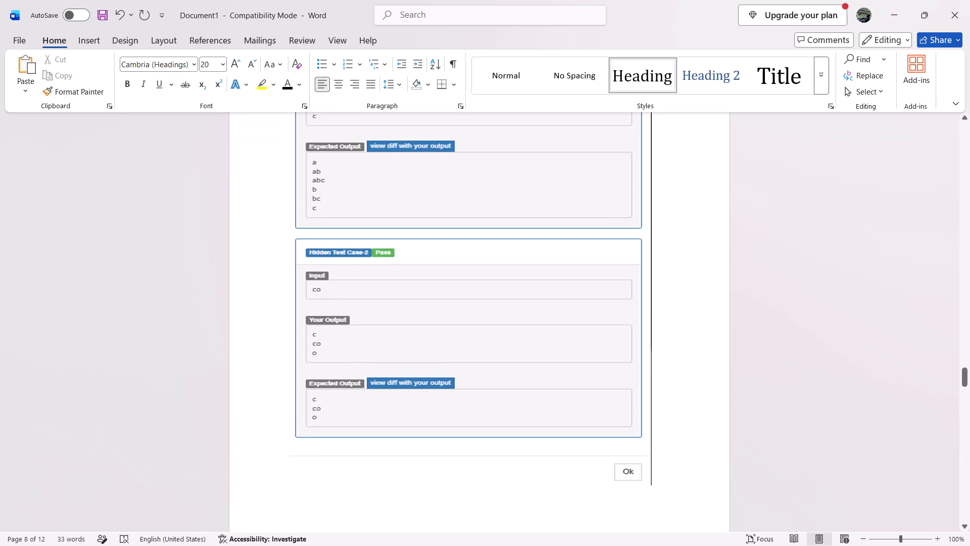
scroll(501, 283, down, 6)
scroll(501, 283, up, 5)
scroll(501, 283, down, 6)
scroll(501, 283, down, 15)
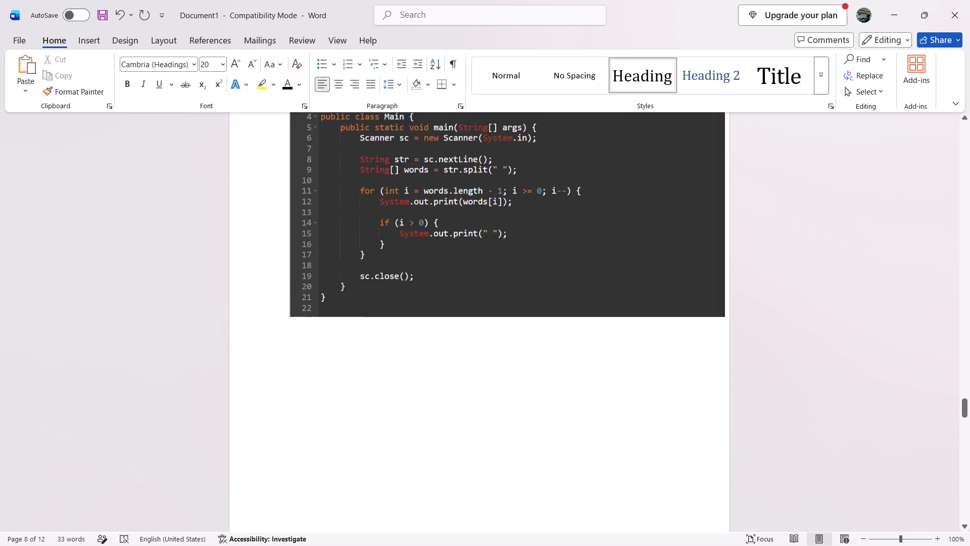
scroll(501, 283, up, 4)
scroll(501, 283, down, 2)
scroll(501, 283, up, 1)
scroll(501, 283, down, 5)
scroll(518, 271, up, 3)
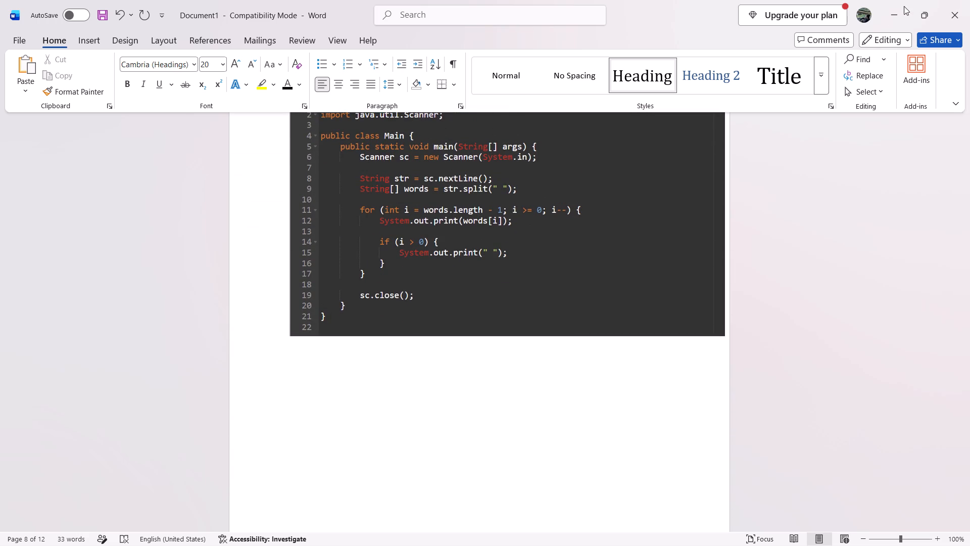
Minimize the Word document window to return to the OnlineGDB classroom page.
click(889, 16)
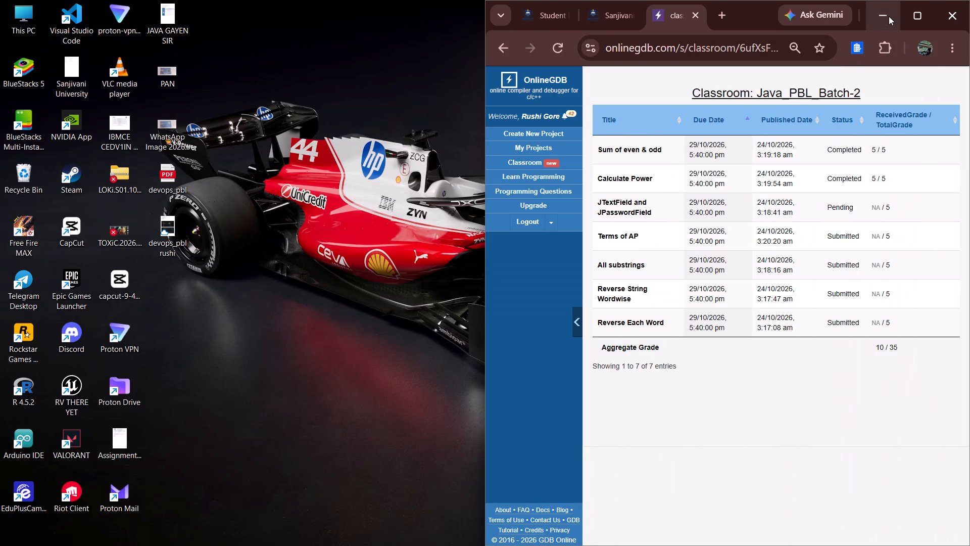
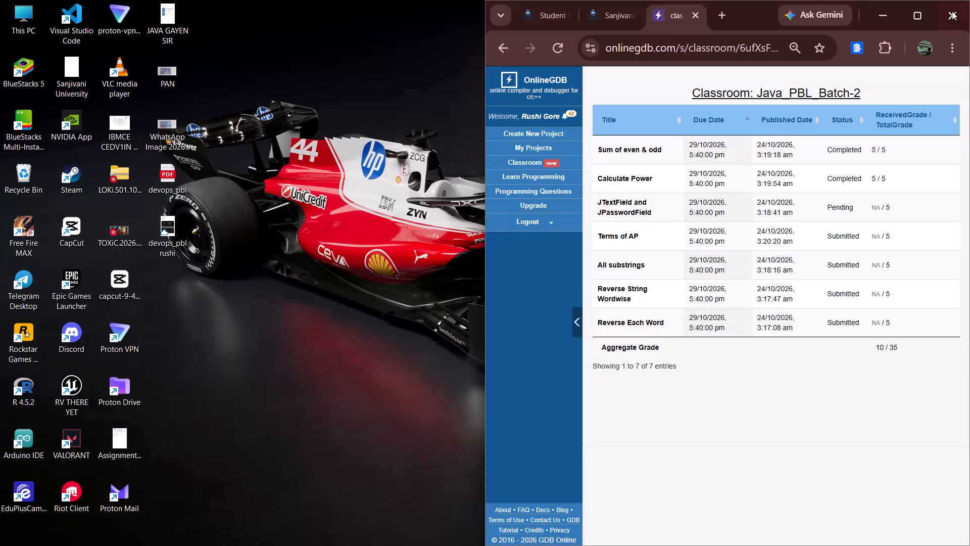
Maximize and reload the OnlineGDB classroom page, and sort the assignments by received grade to check their status.
click(905, 12)
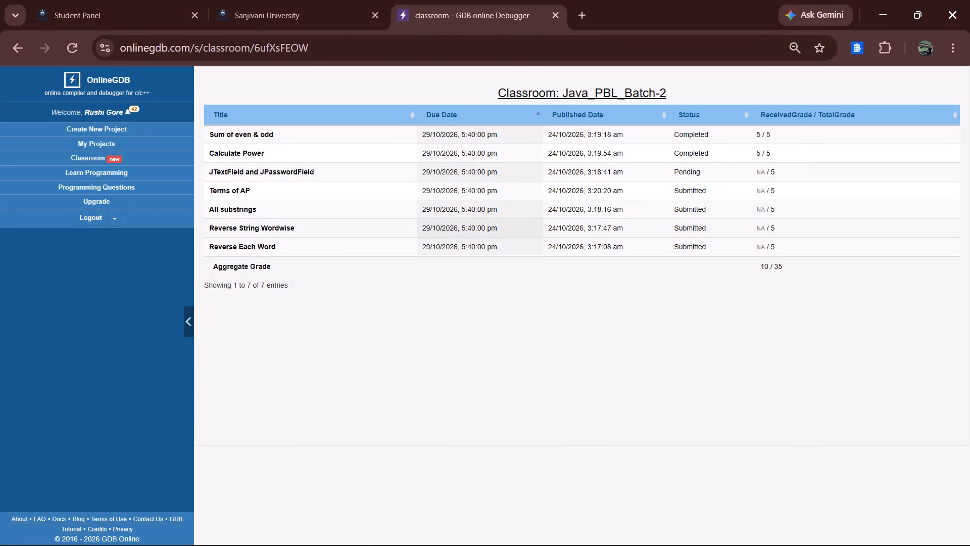
click(70, 45)
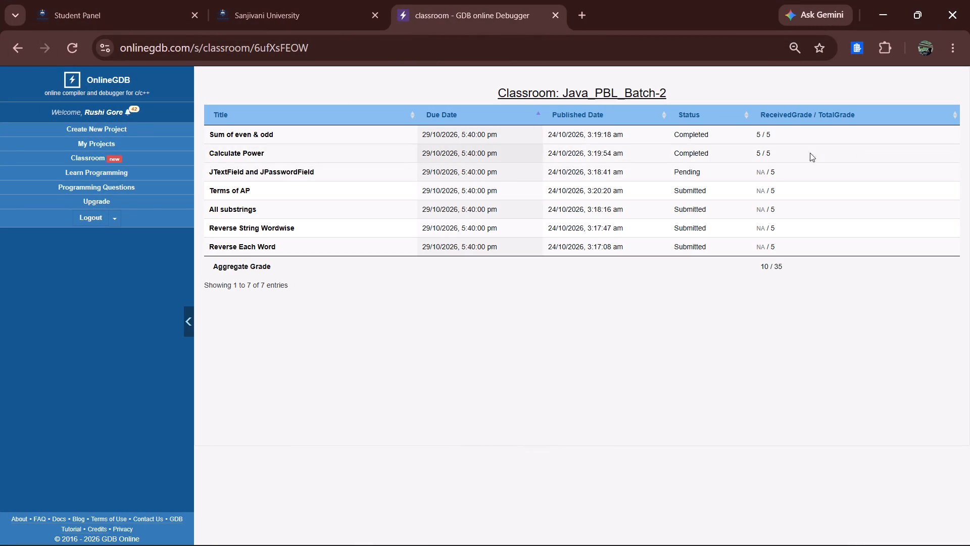
click(950, 116)
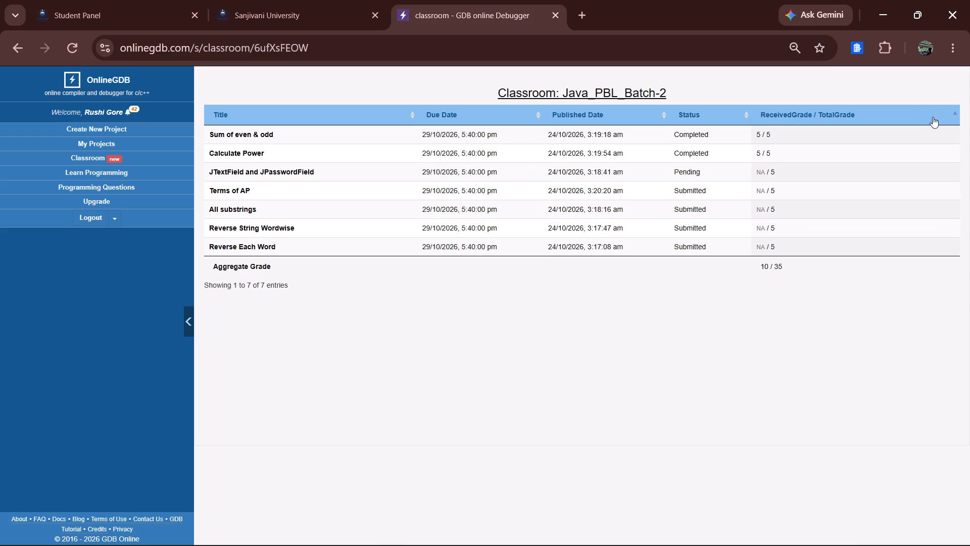
click(948, 115)
click(948, 115)
click(948, 115)
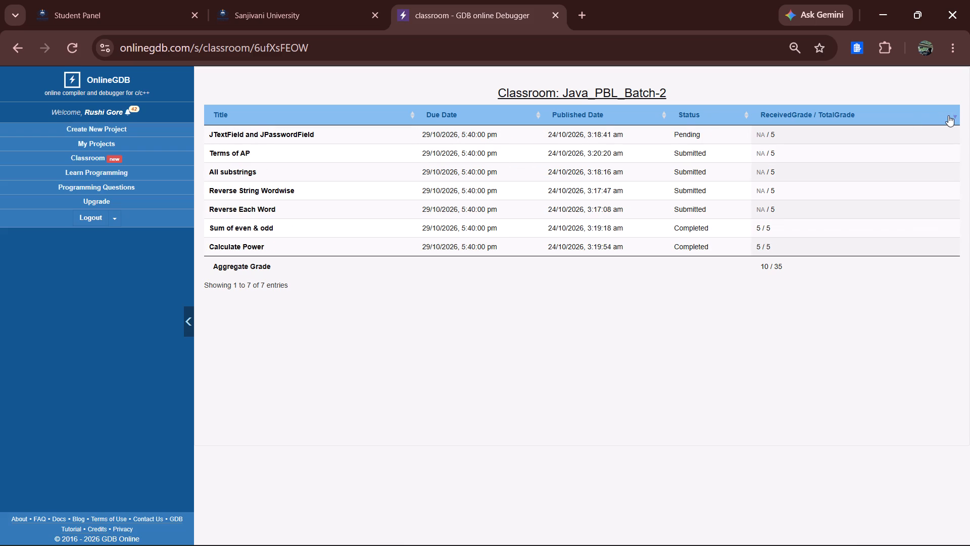
click(948, 115)
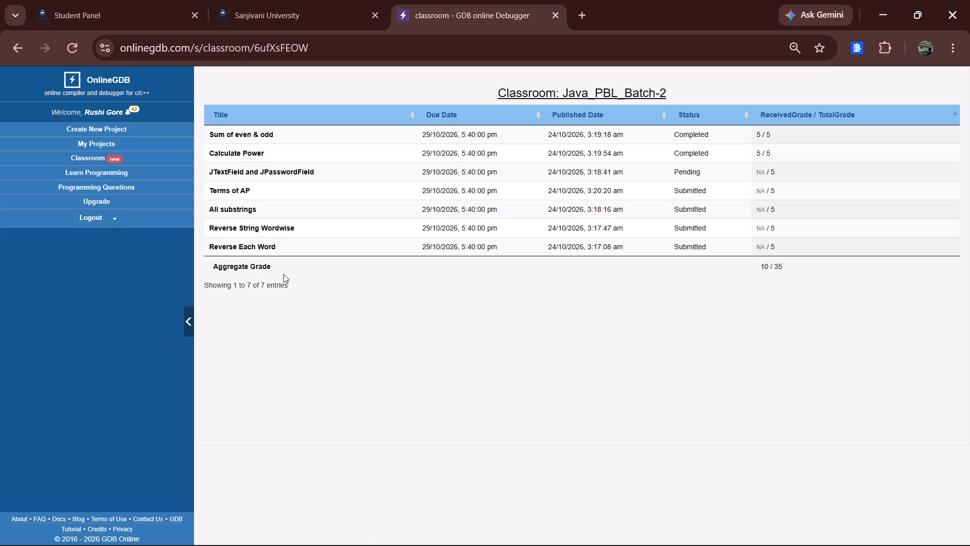
Minimize the browser and switch back to the Word document.
click(883, 17)
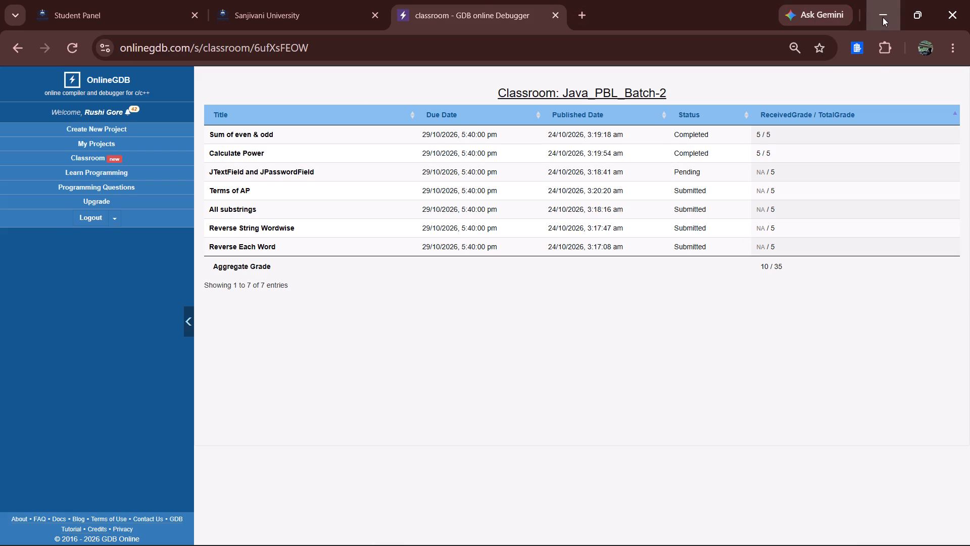
click(675, 529)
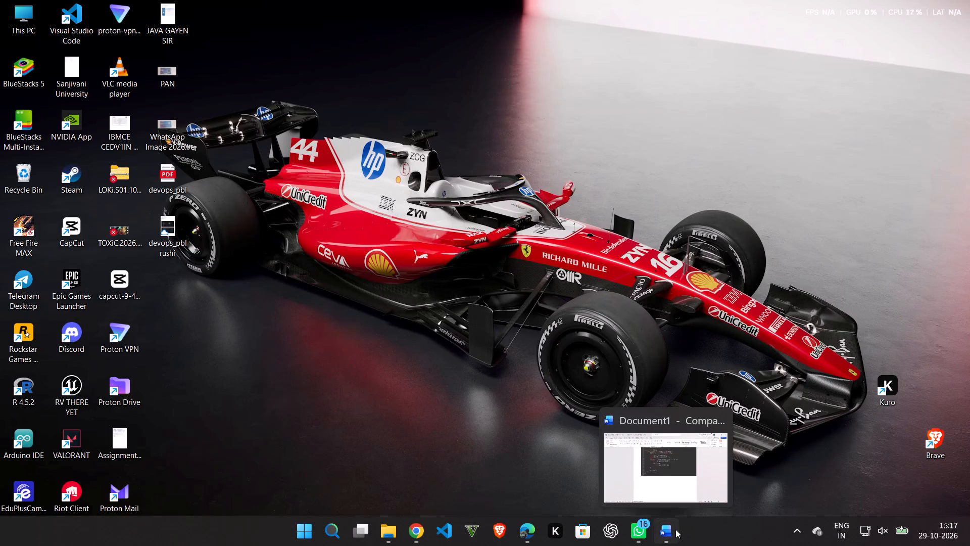
Enter a "Code:" label in the No Spacing style on the line beneath the "Q1: Sum of even & odd" heading.
scroll(425, 272, up, 20)
scroll(425, 272, up, 11)
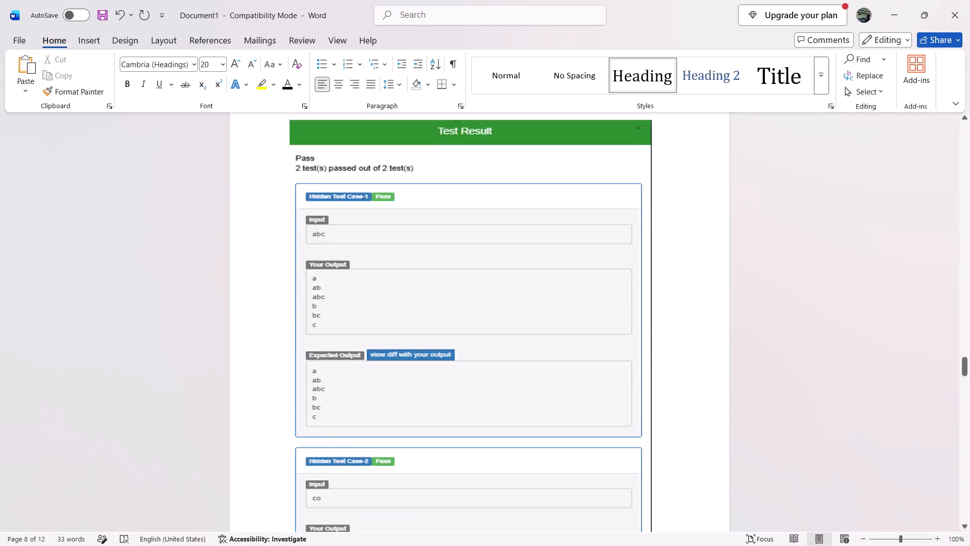
scroll(432, 283, up, 11)
drag(962, 341, 964, 303)
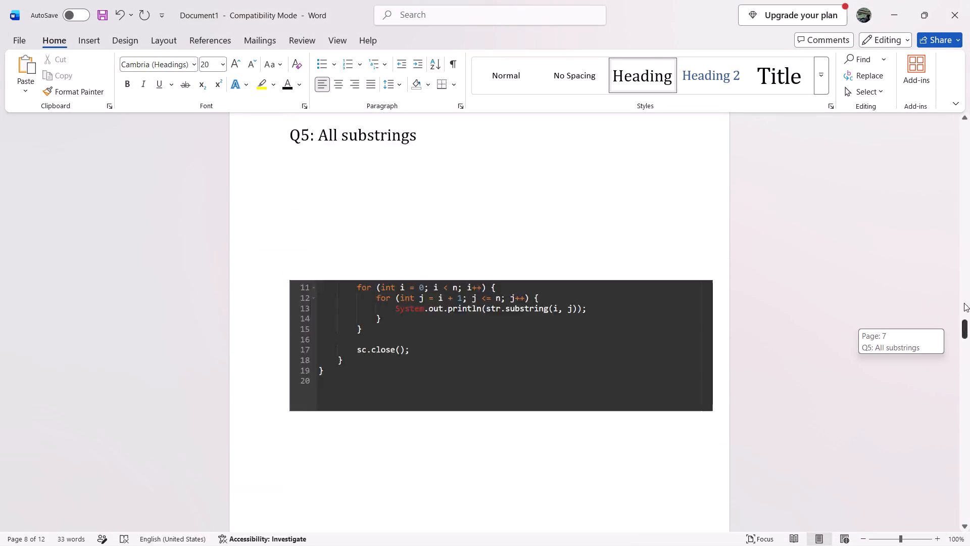
drag(964, 303, 938, 120)
click(299, 359)
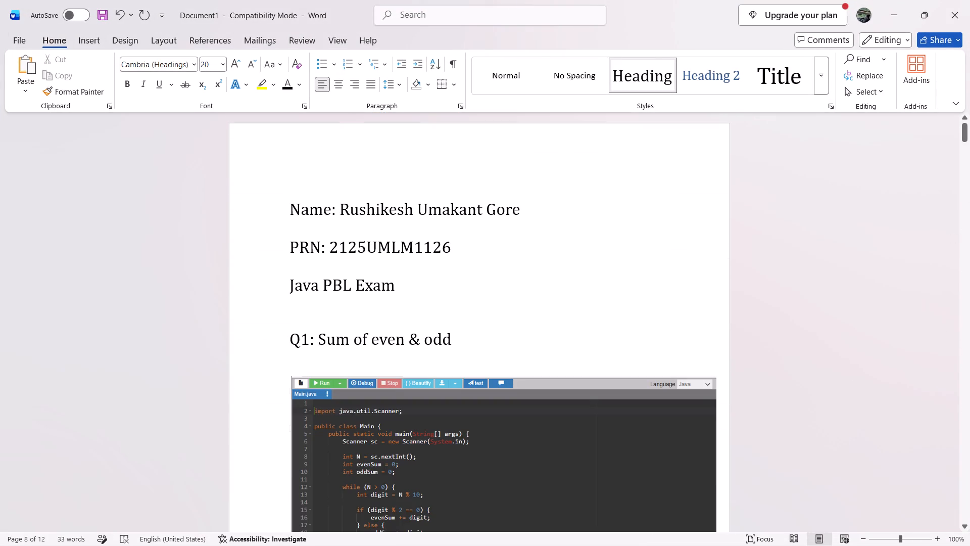
click(575, 86)
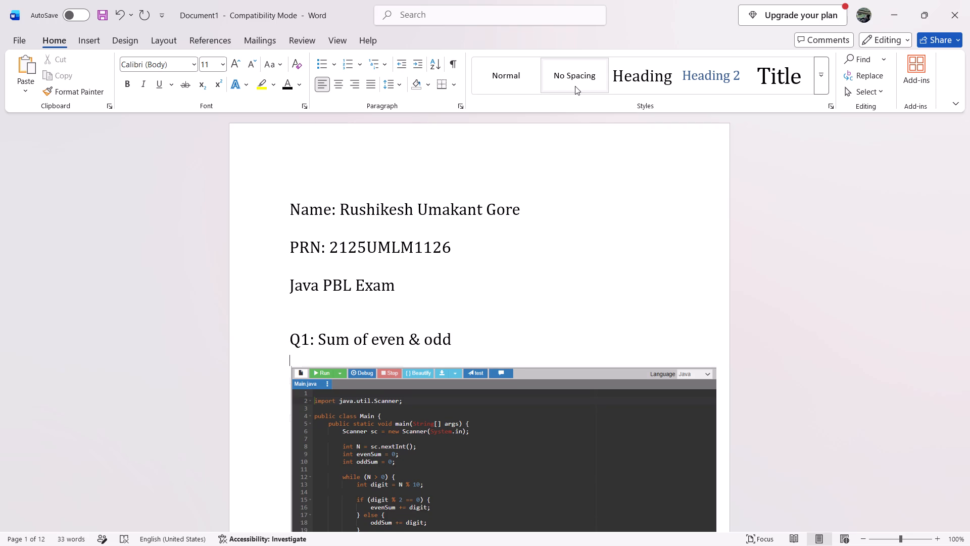
key(shift+c)
key(BackSpace)
text(cod)
key(BackSpace)
key(BackSpace)
key(BackSpace)
key(shift+c)
text(ode)
key(shift+colon)
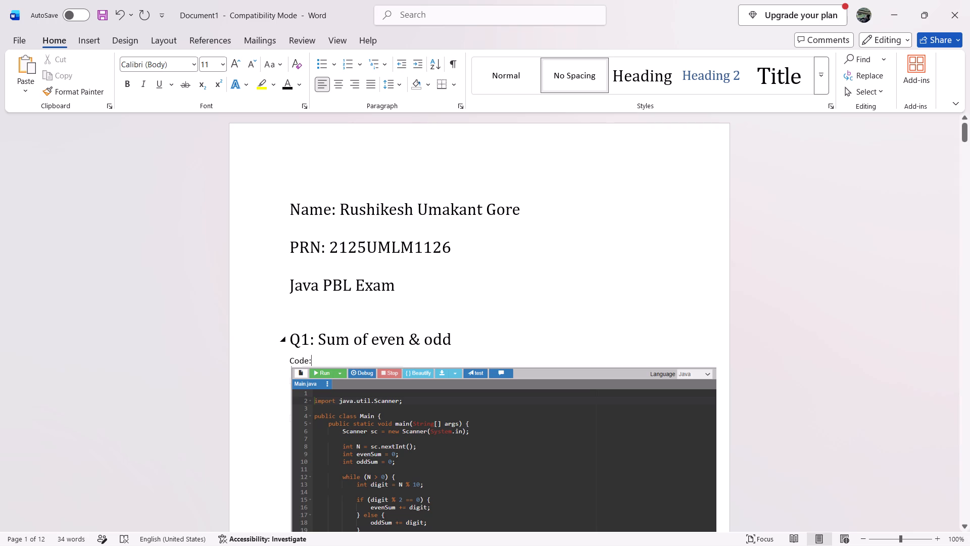
Set the Q1 "Code:" label to size 16, underline it, and add a blank line beneath it.
drag(289, 361, 313, 362)
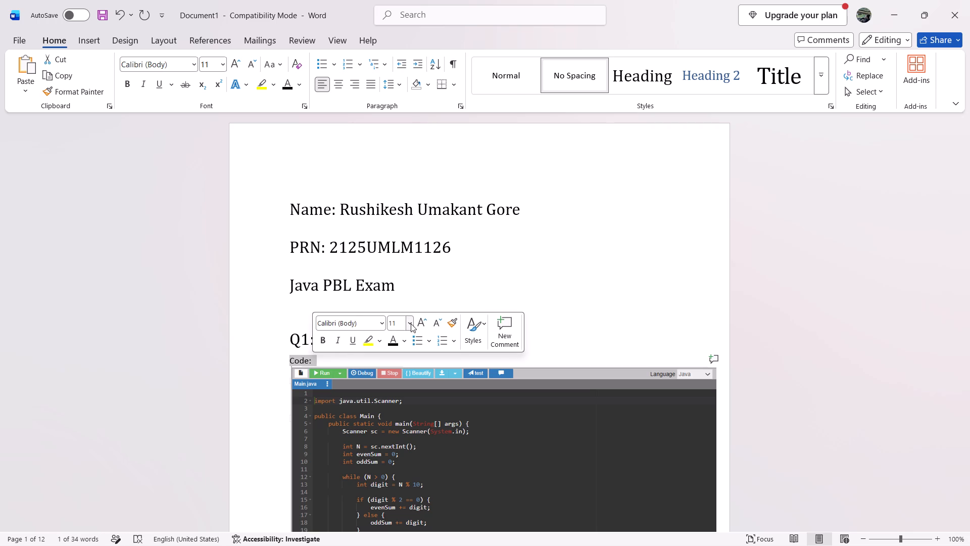
click(411, 324)
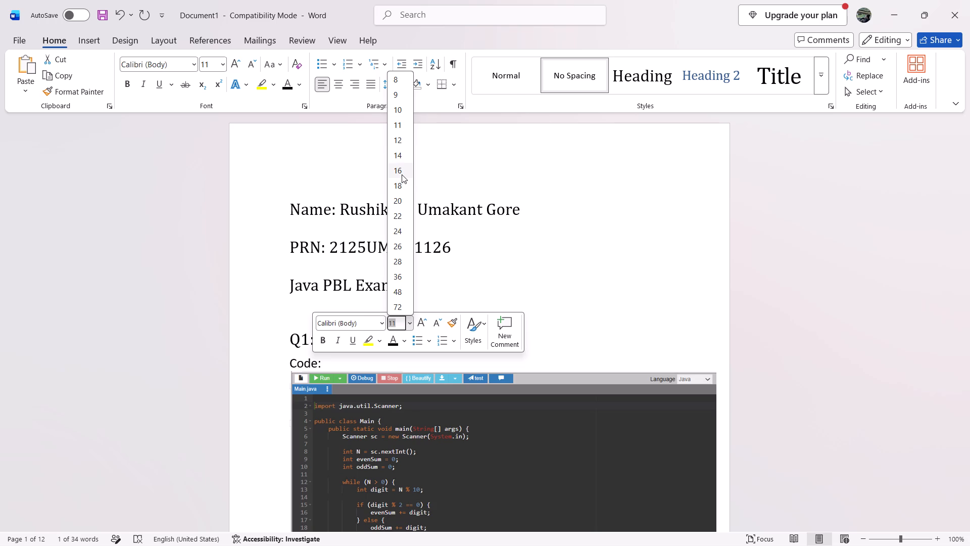
click(402, 174)
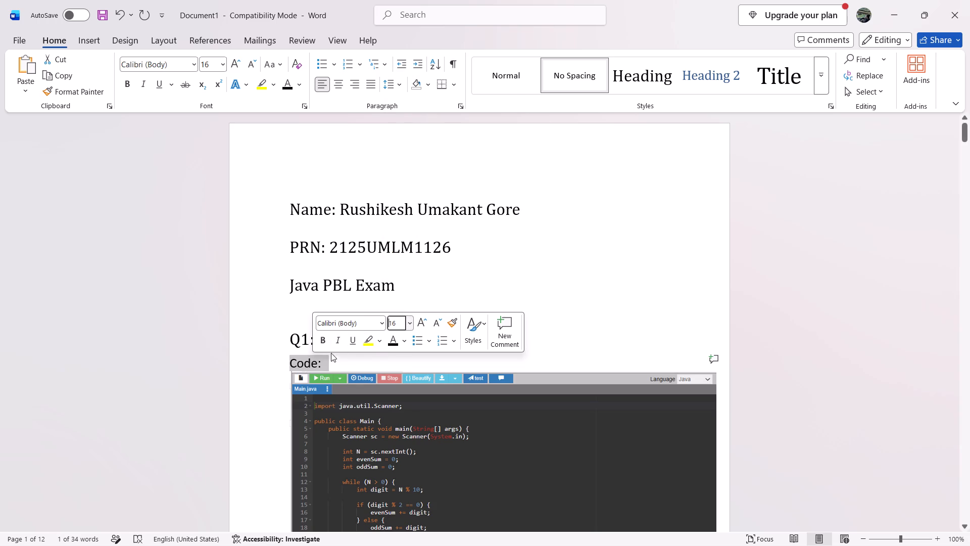
click(351, 345)
key(Return)
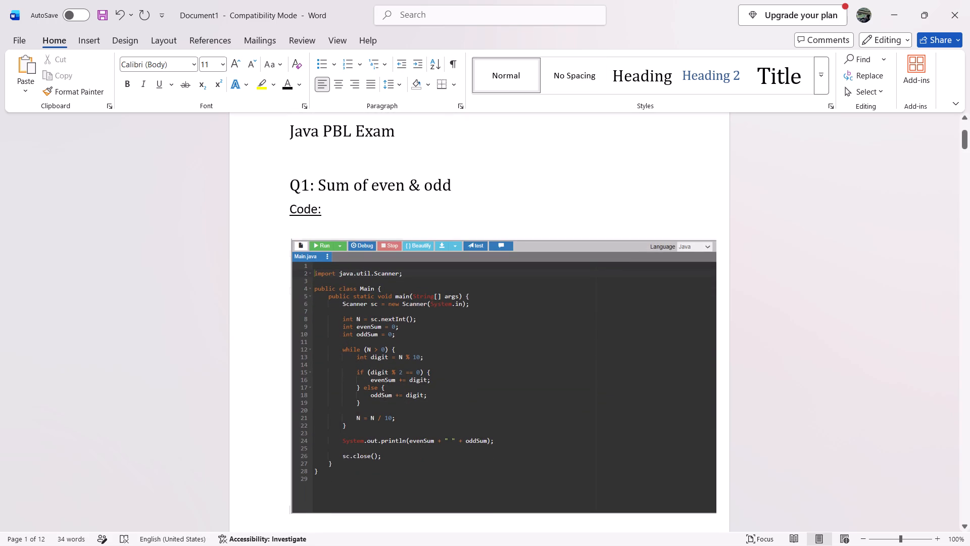
Copy the formatted "Code:" label under the Q1 heading.
drag(289, 210, 334, 206)
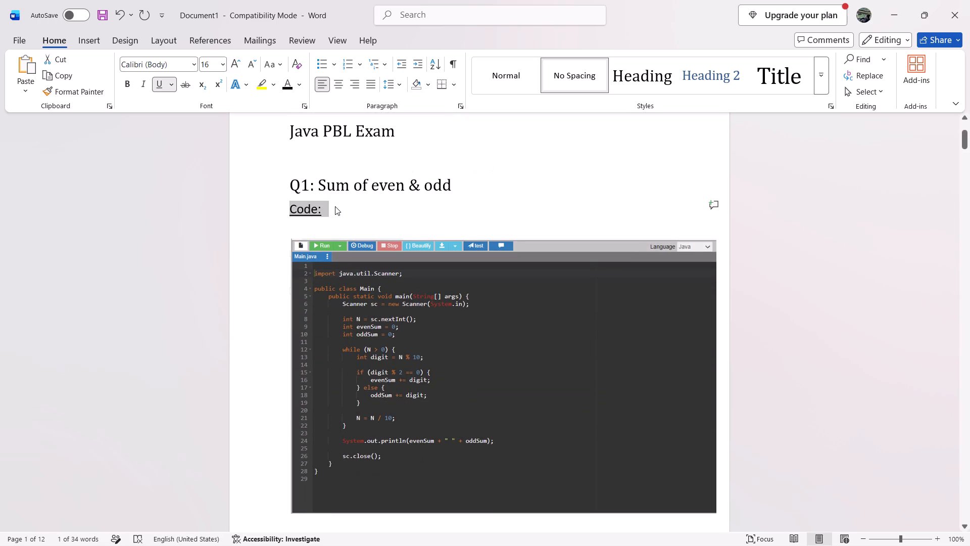
key(ctrl+c)
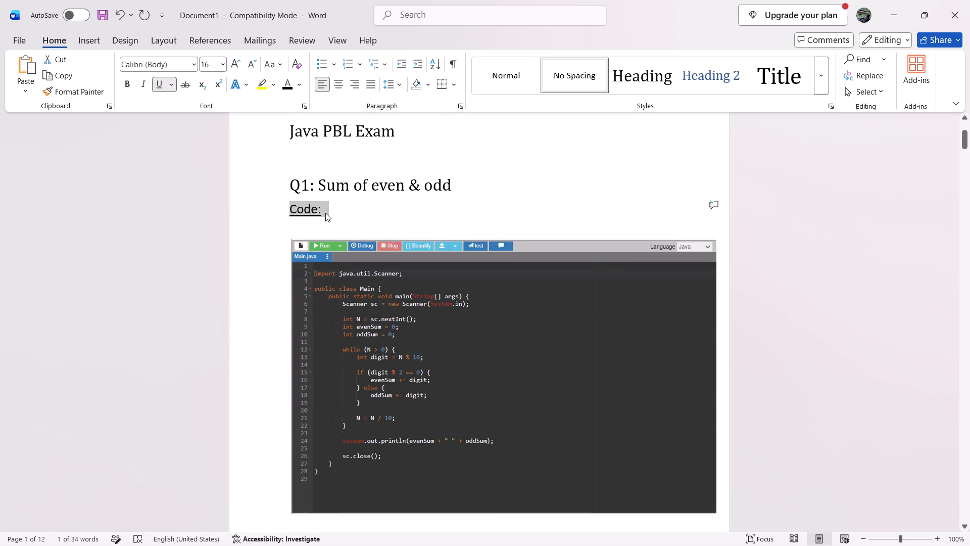
click(337, 212)
Insert blank lines between the "Q2: Calculate Power" heading and its code screenshot.
scroll(337, 212, down, 20)
scroll(337, 212, down, 5)
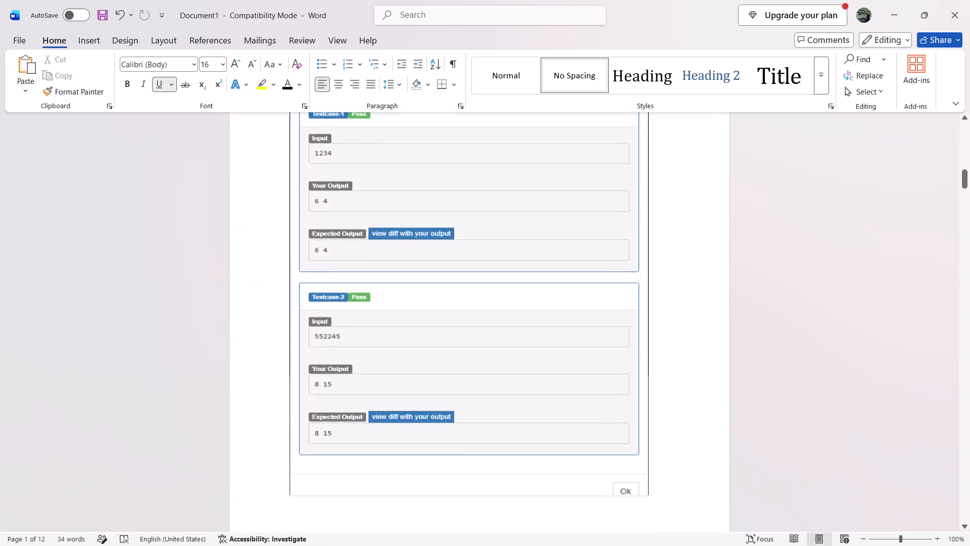
scroll(338, 229, down, 16)
click(452, 237)
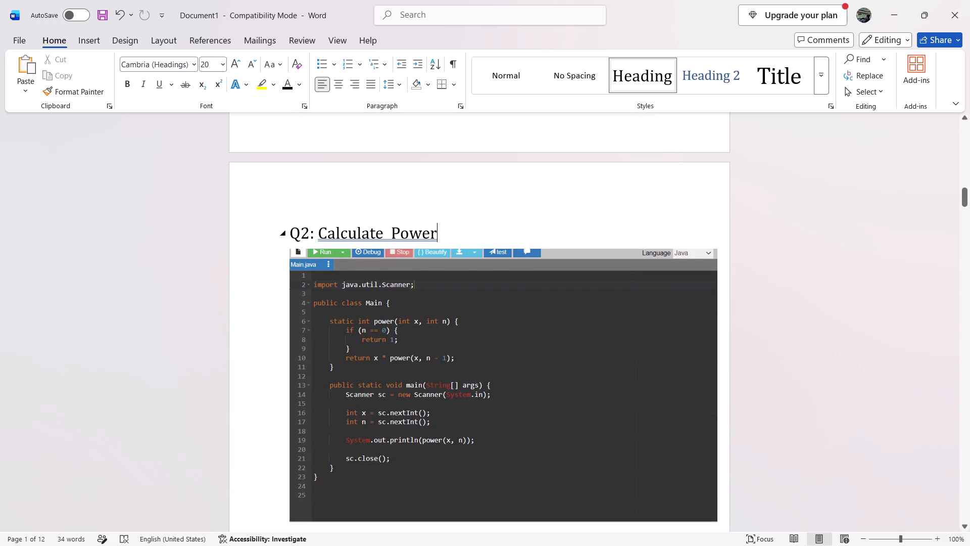
key(Return)
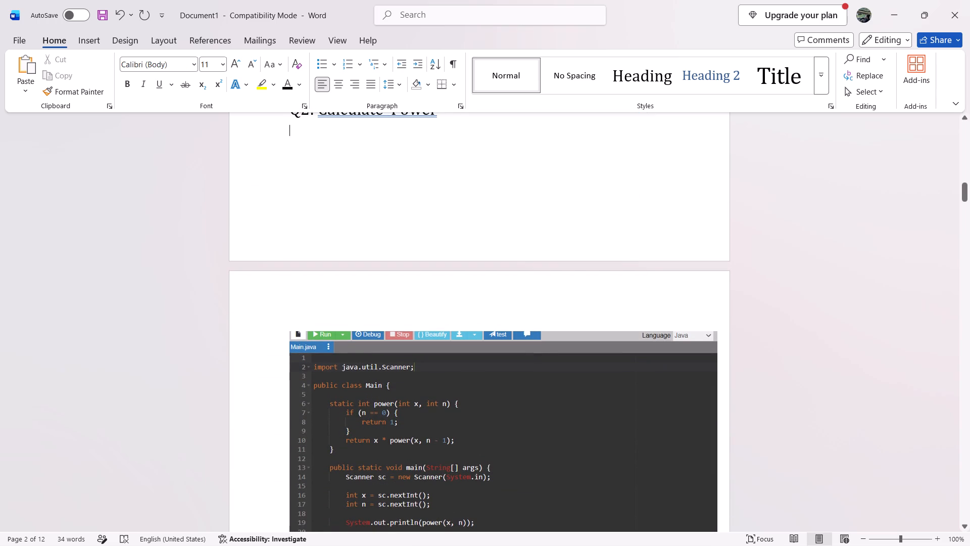
click(300, 307)
click(296, 316)
key(Return)
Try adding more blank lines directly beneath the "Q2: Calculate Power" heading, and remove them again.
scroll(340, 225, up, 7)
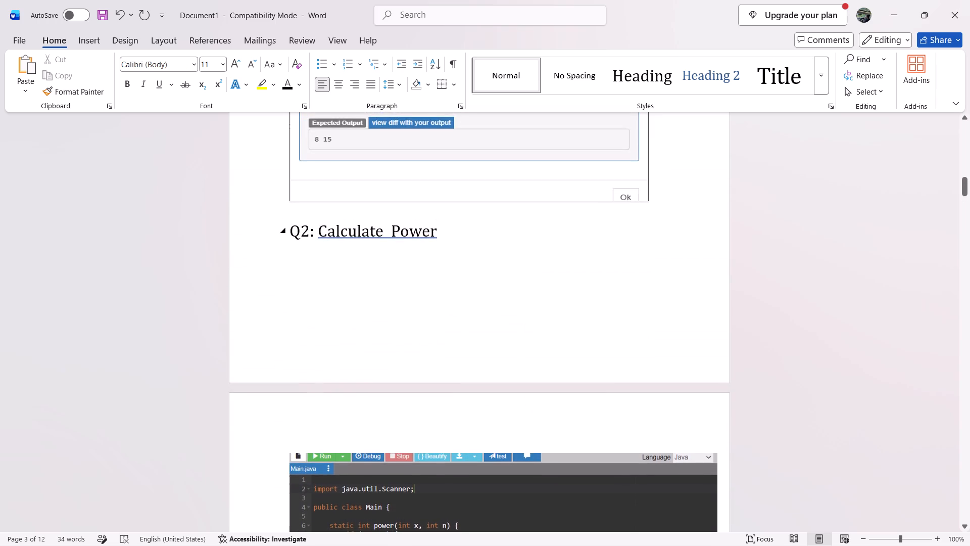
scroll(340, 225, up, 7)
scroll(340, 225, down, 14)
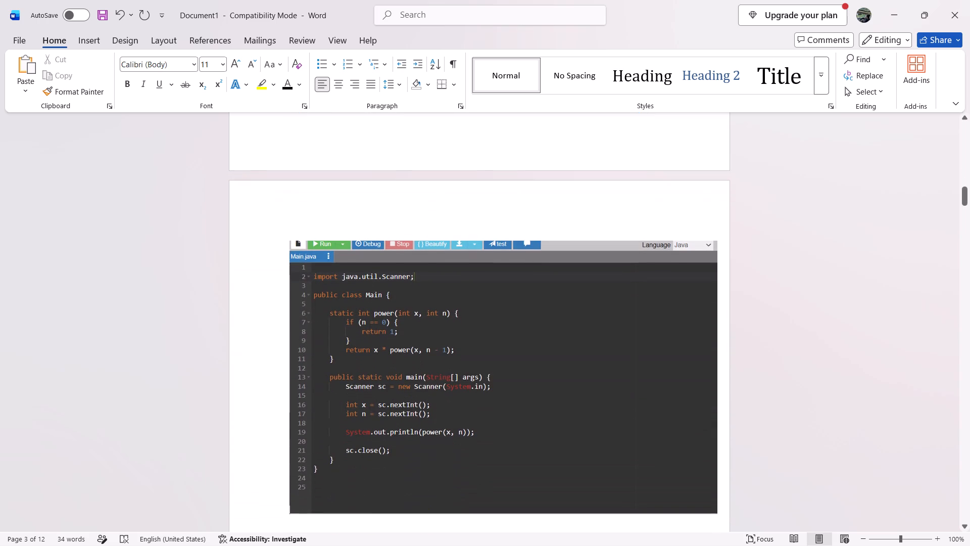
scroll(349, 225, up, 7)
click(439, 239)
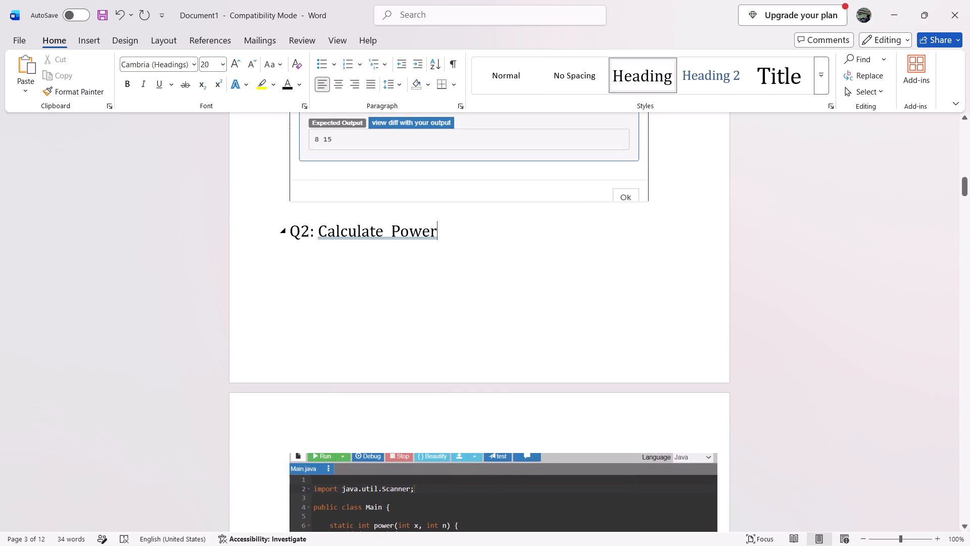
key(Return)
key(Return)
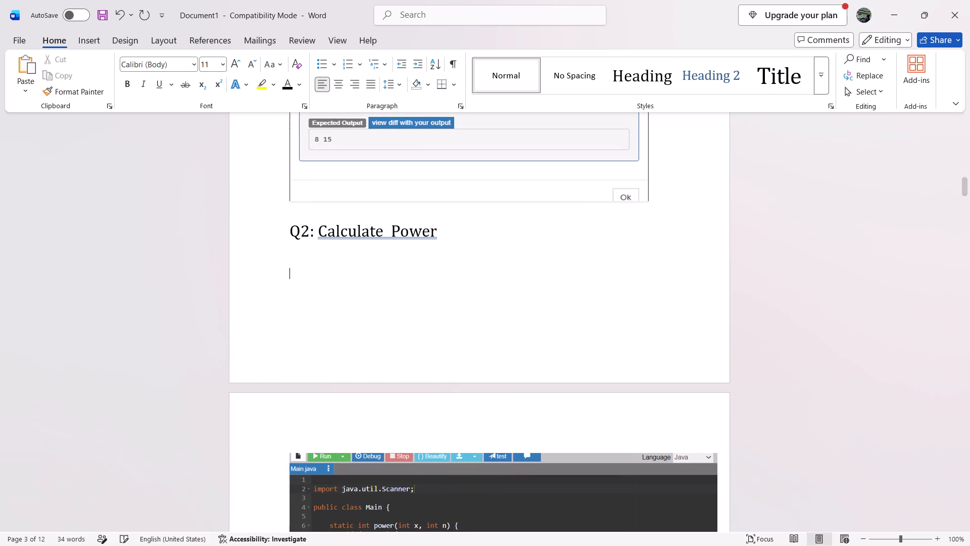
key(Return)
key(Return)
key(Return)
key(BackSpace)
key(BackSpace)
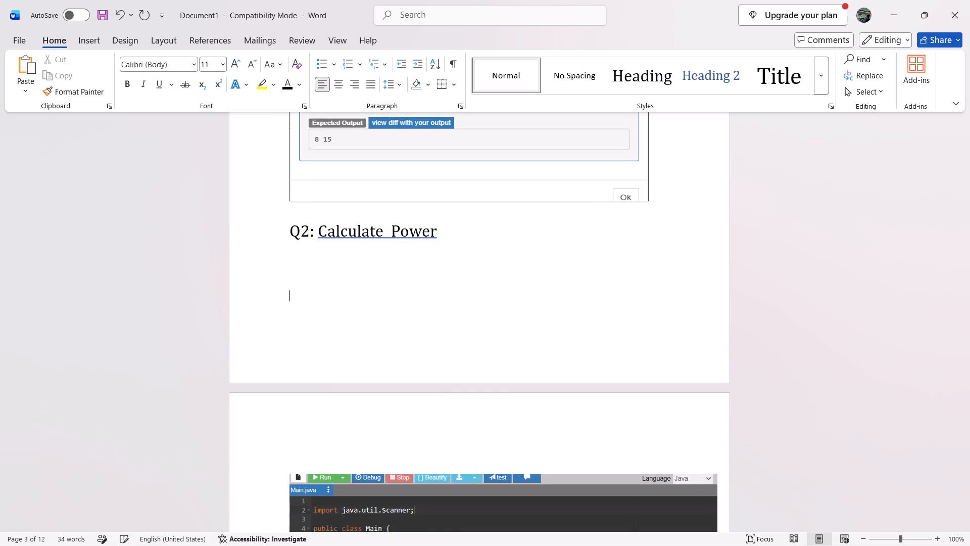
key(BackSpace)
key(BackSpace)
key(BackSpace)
Remove the blank lines between the "Q2: Calculate Power" heading and its code screenshot.
click(304, 436)
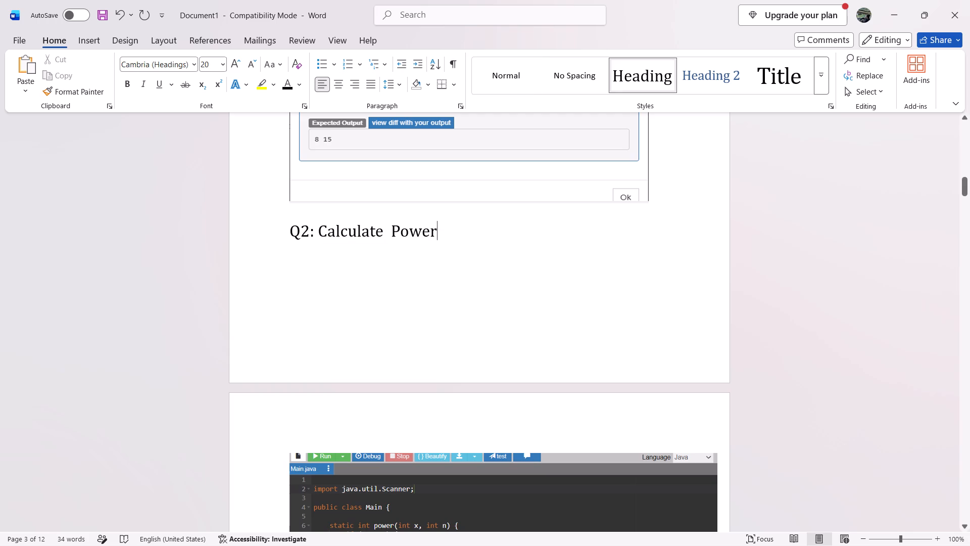
click(288, 456)
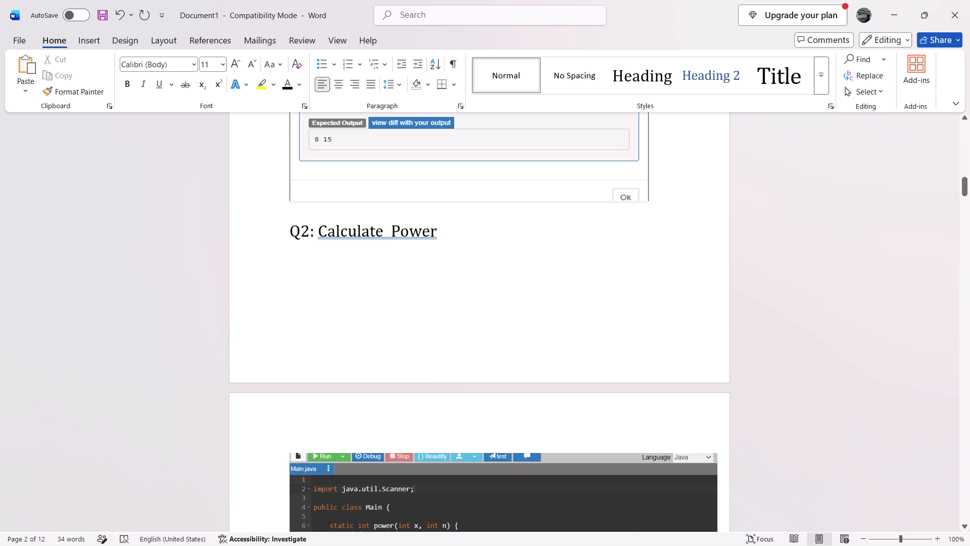
click(284, 458)
key(BackSpace)
scroll(382, 250, up, 4)
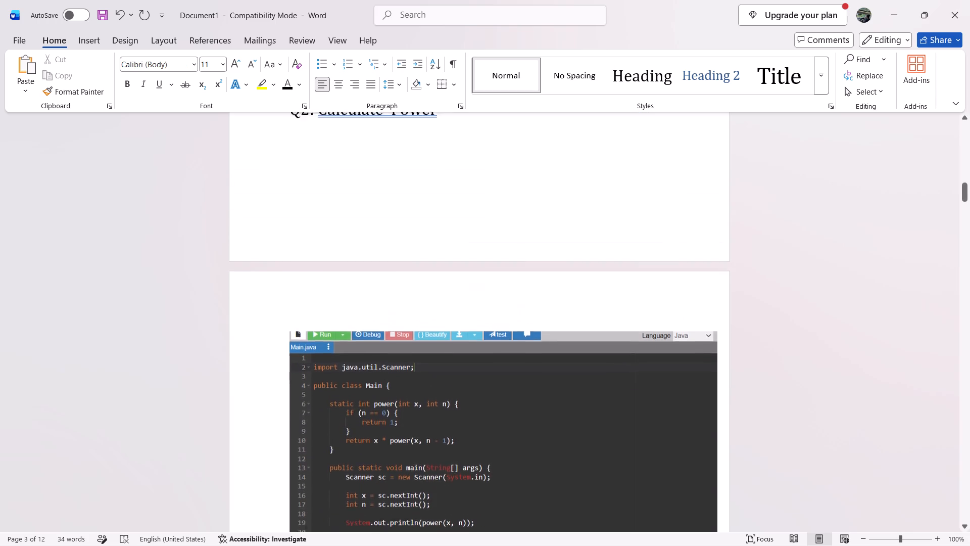
scroll(377, 261, up, 2)
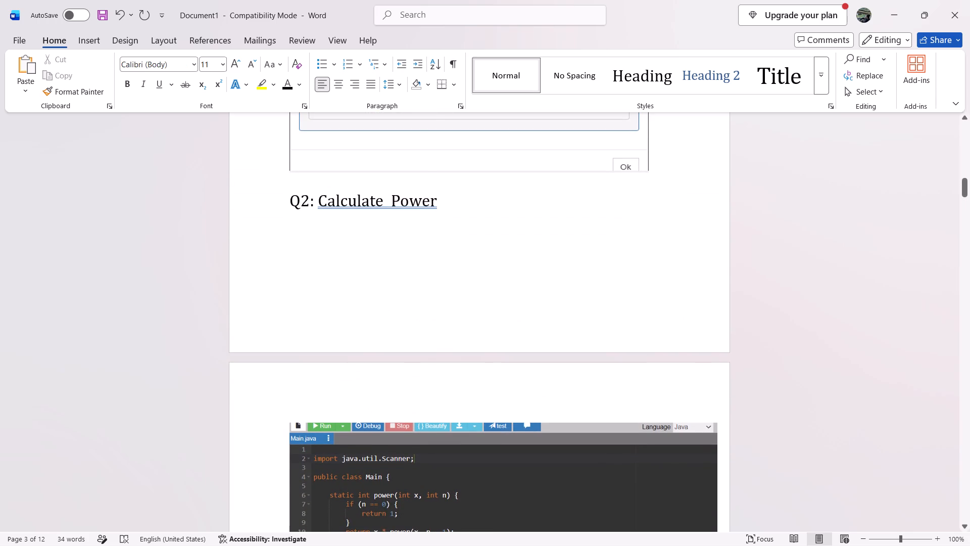
scroll(315, 371, up, 2)
scroll(315, 371, down, 5)
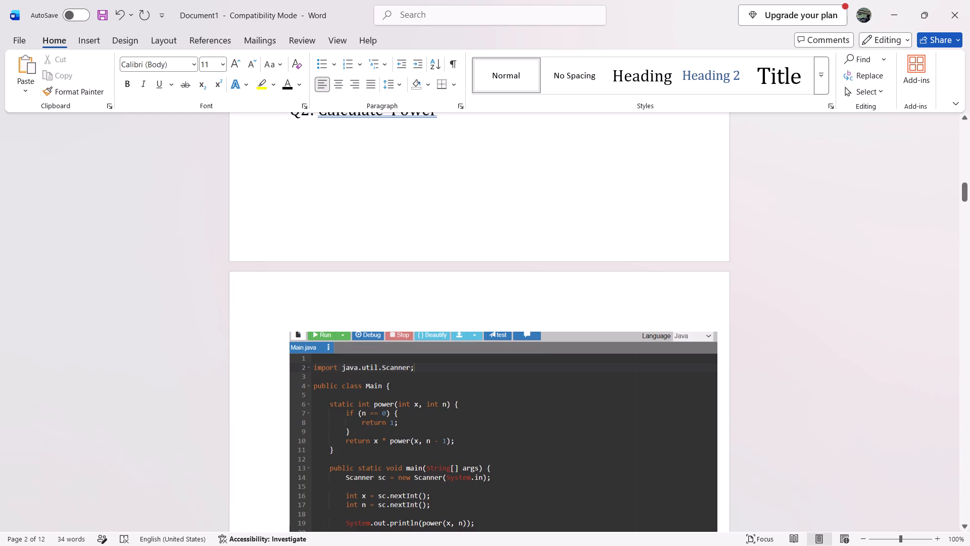
click(287, 336)
key(BackSpace)
scroll(287, 336, up, 4)
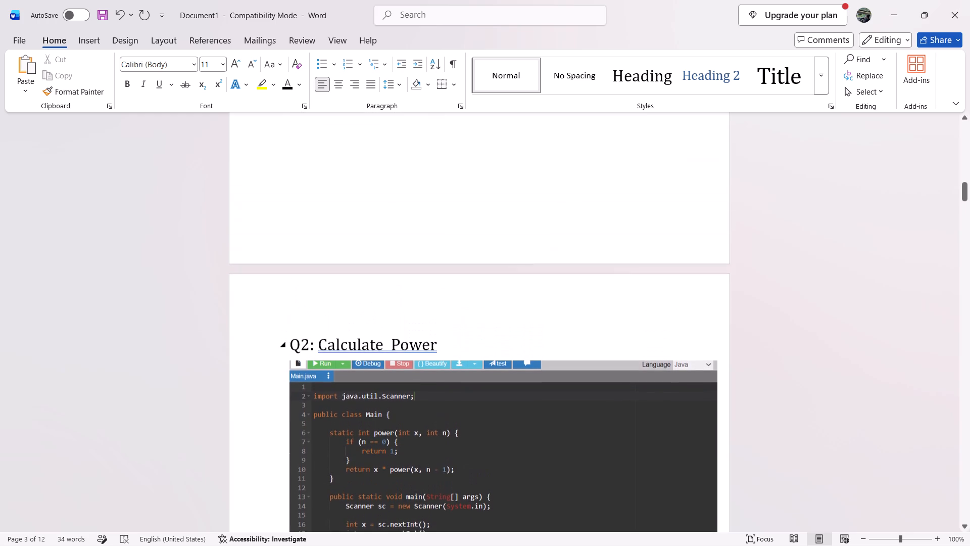
scroll(287, 336, down, 1)
Paste the "Code:" label on a new line under the Q2 heading, directly above its code screenshot with no blank line between.
key(Return)
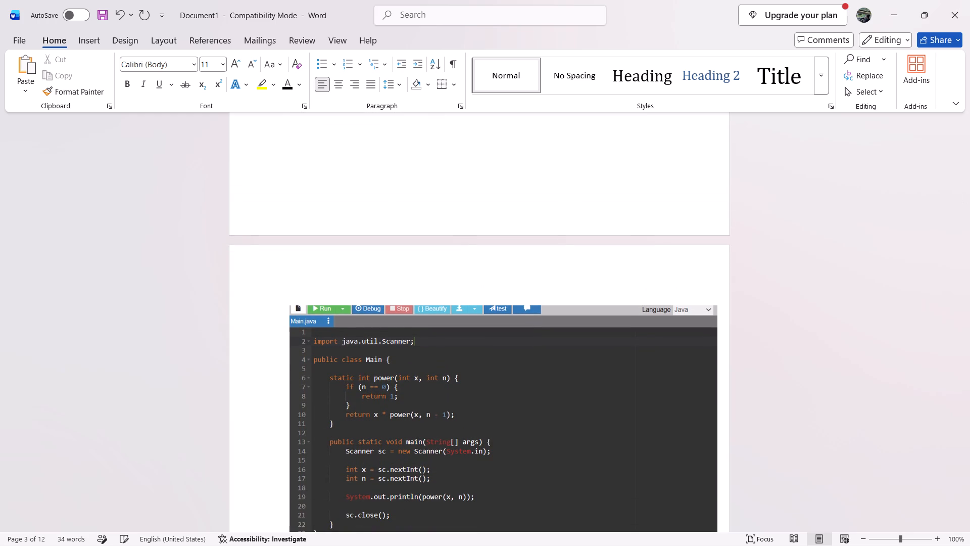
key(ctrl+v)
scroll(350, 256, up, 2)
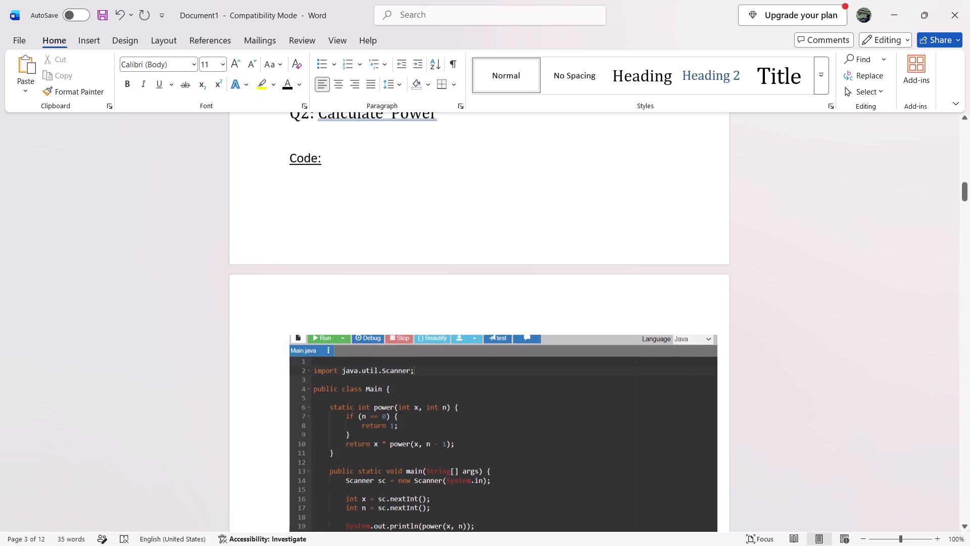
scroll(356, 200, up, 1)
scroll(356, 213, down, 3)
scroll(355, 219, up, 5)
scroll(353, 227, down, 4)
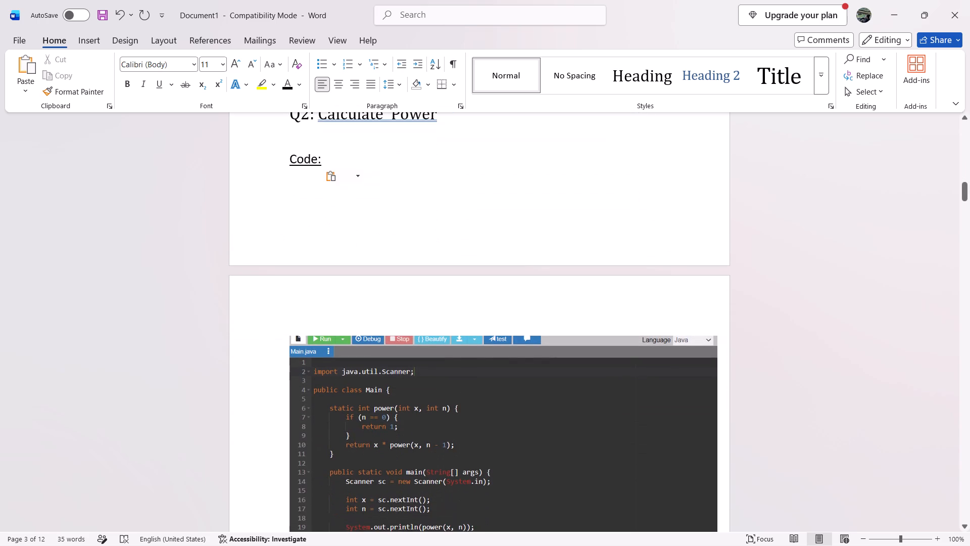
key(BackSpace)
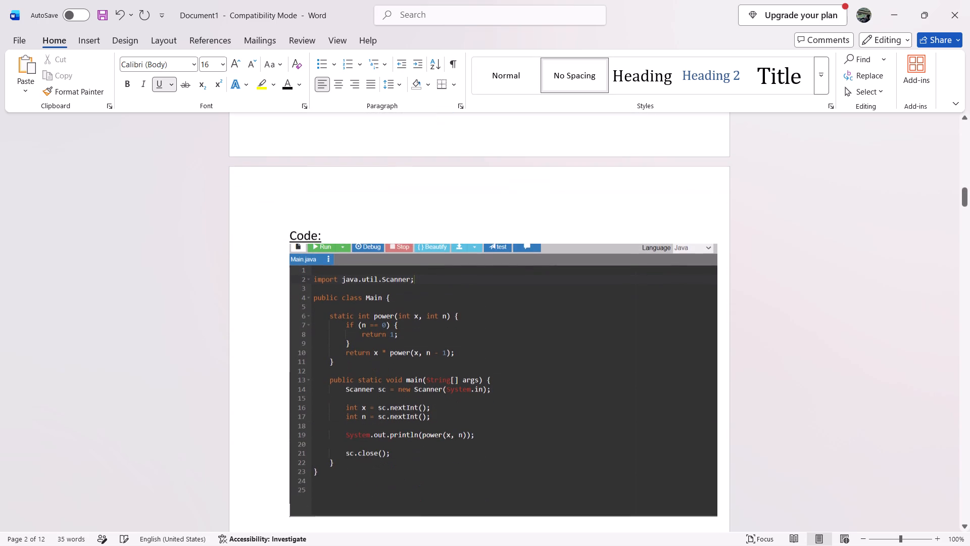
click(333, 235)
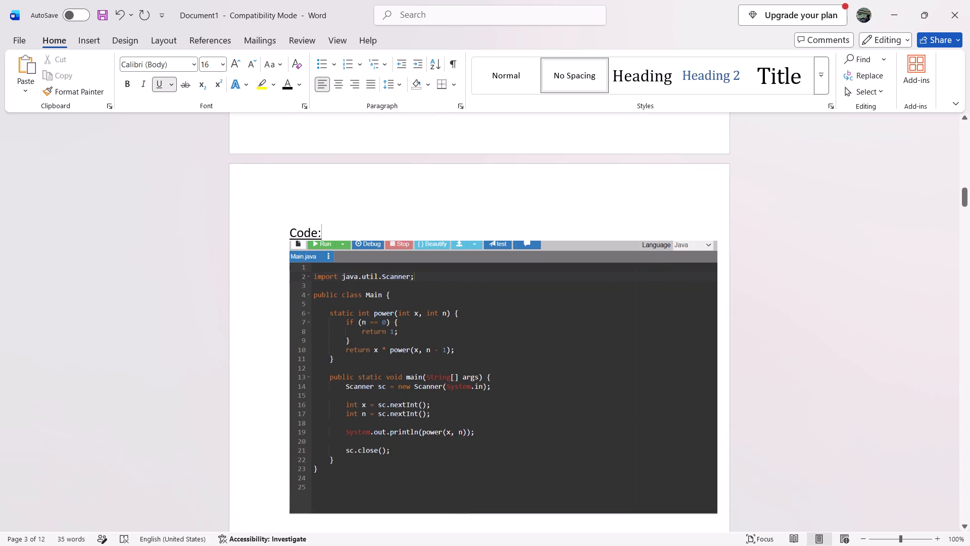
scroll(349, 237, up, 9)
scroll(350, 237, down, 10)
scroll(350, 237, up, 3)
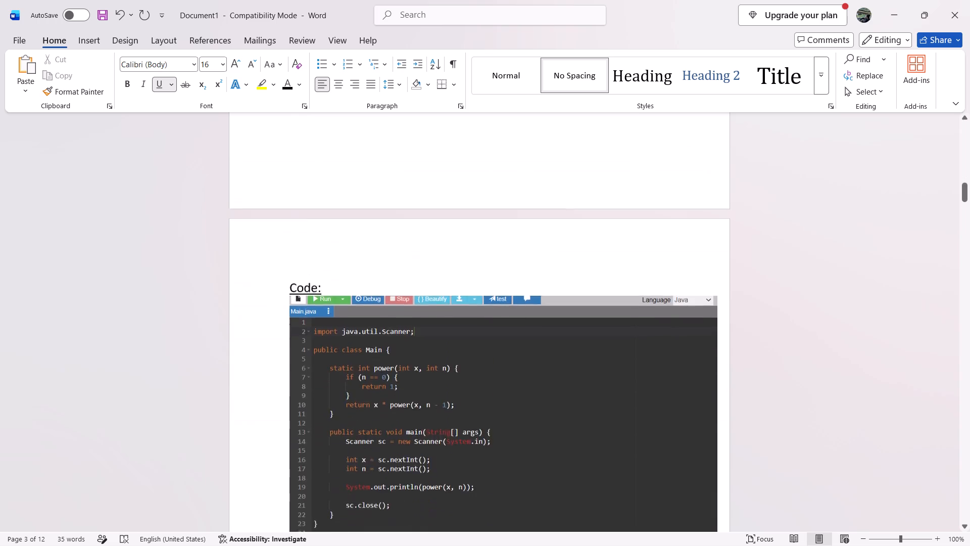
scroll(351, 236, up, 6)
Paste the "Code:" label under the "Q4: Terms of AP" heading, leaving one blank line before the code screenshot.
scroll(353, 234, down, 11)
scroll(353, 234, down, 12)
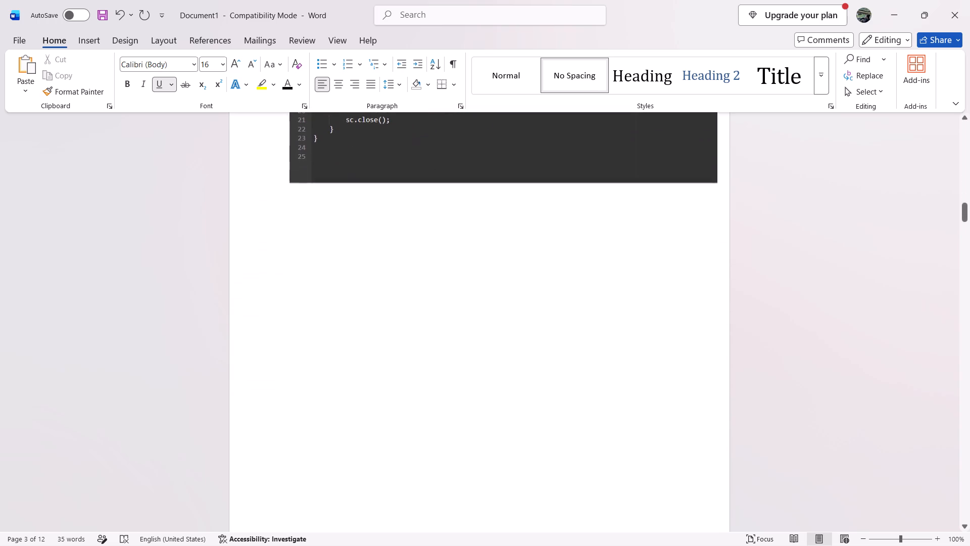
scroll(353, 234, down, 20)
scroll(353, 234, down, 13)
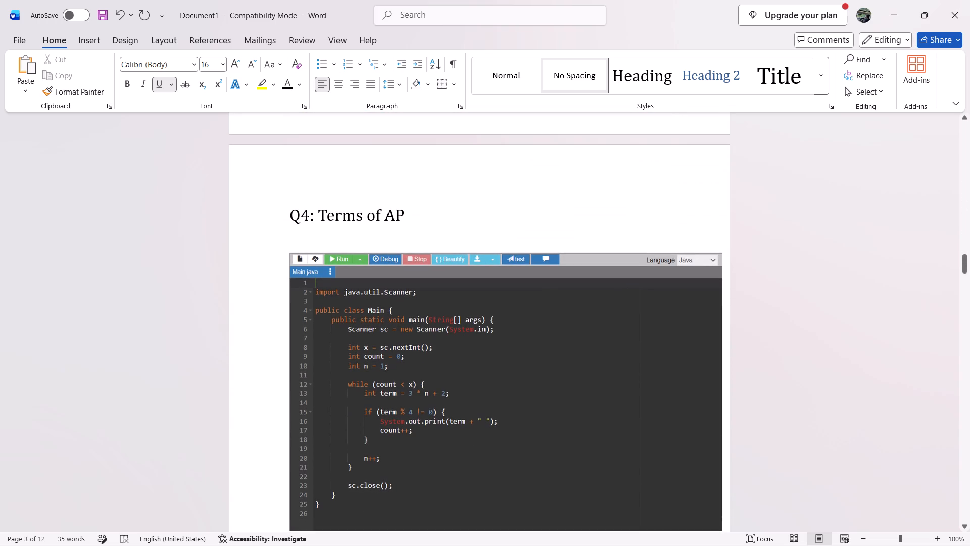
click(292, 249)
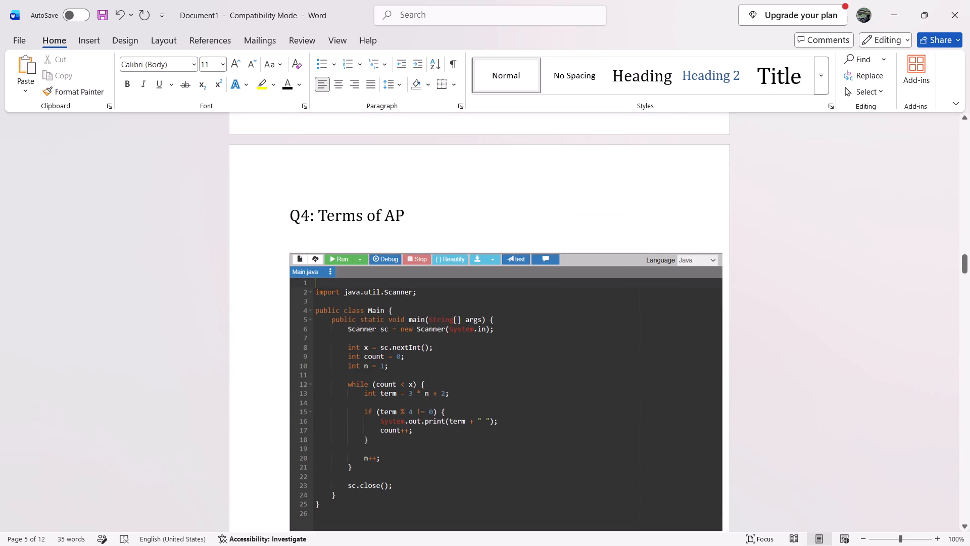
key(ctrl+v)
ctrl+click(300, 244)
click(343, 237)
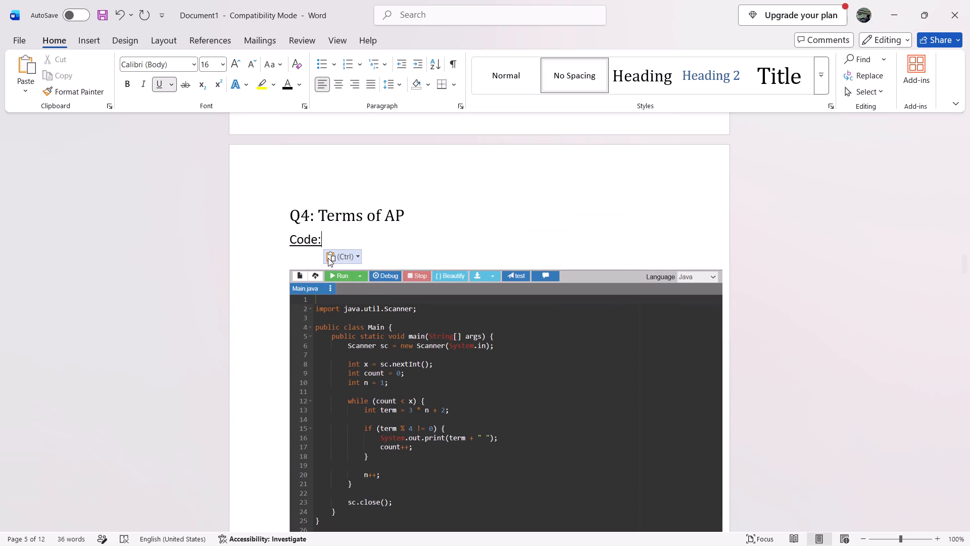
click(306, 263)
key(BackSpace)
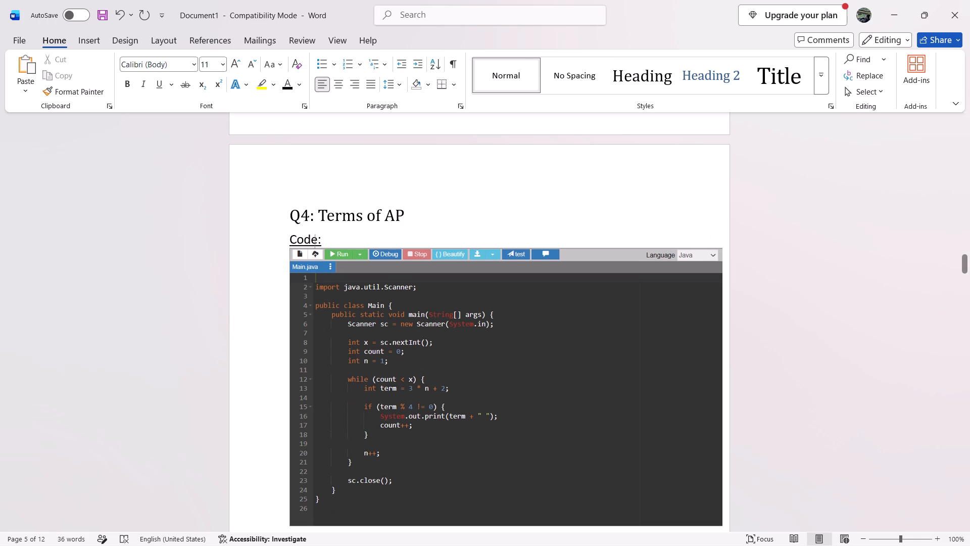
key(Return)
Add a line under the "Q5: All substrings" heading and paste the "Code:" label there.
scroll(351, 260, down, 7)
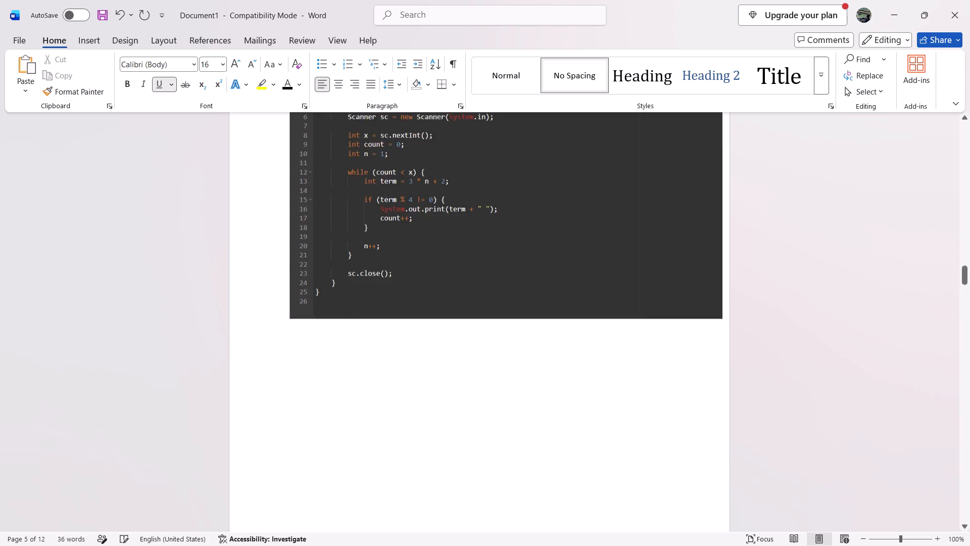
scroll(351, 260, down, 20)
scroll(351, 260, down, 19)
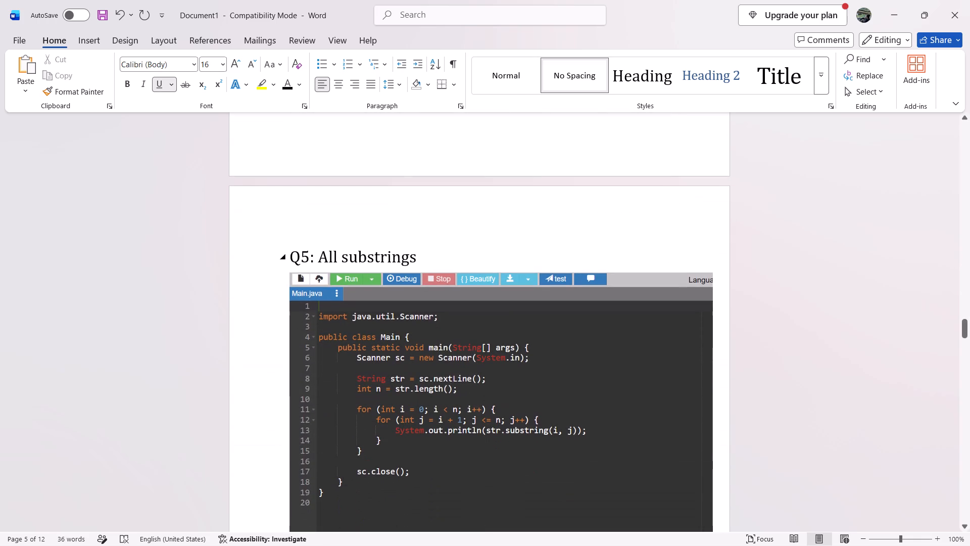
click(440, 263)
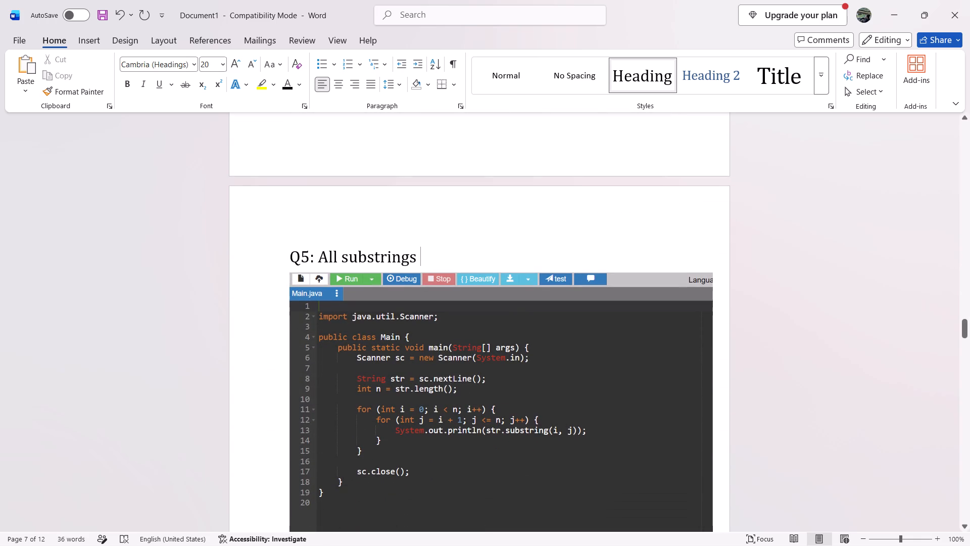
key(Return)
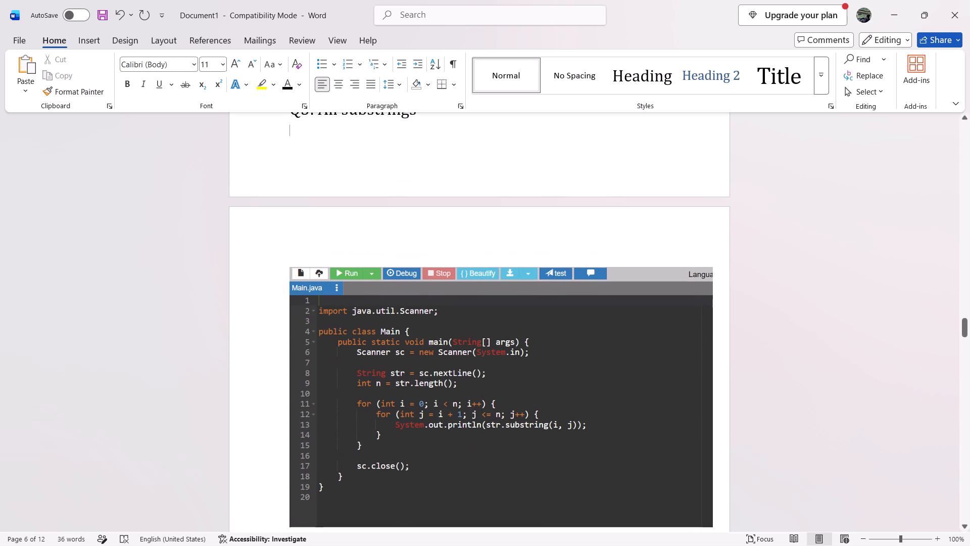
key(ctrl+v)
Paste the "Code:" label between the "Q6: Reverse String Wordwise" heading and its code screenshot.
scroll(414, 277, down, 10)
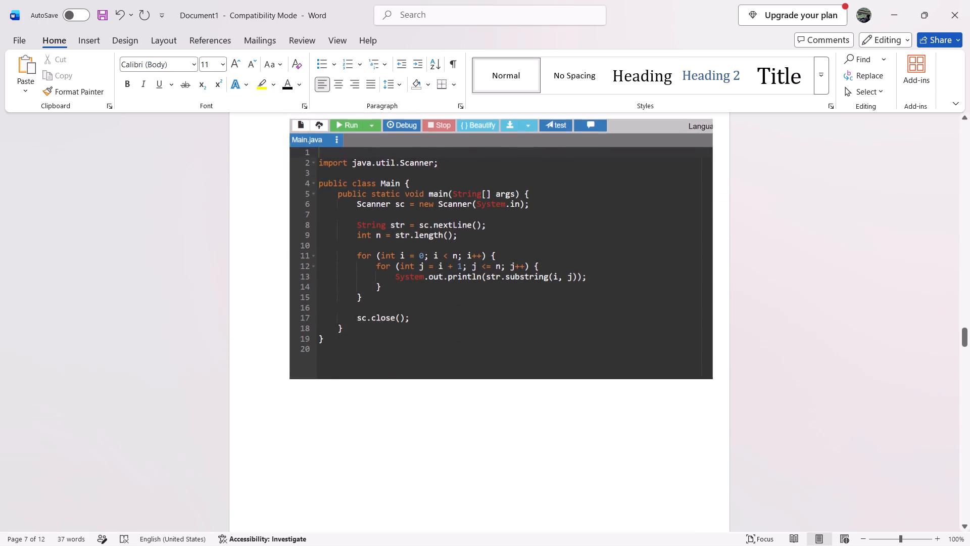
scroll(411, 279, down, 20)
scroll(411, 279, down, 20)
scroll(411, 279, down, 2)
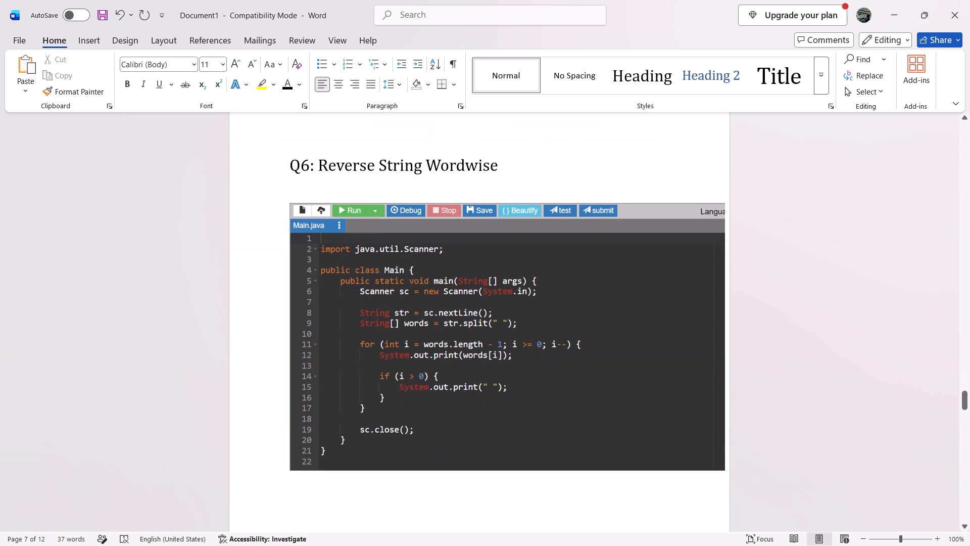
click(293, 187)
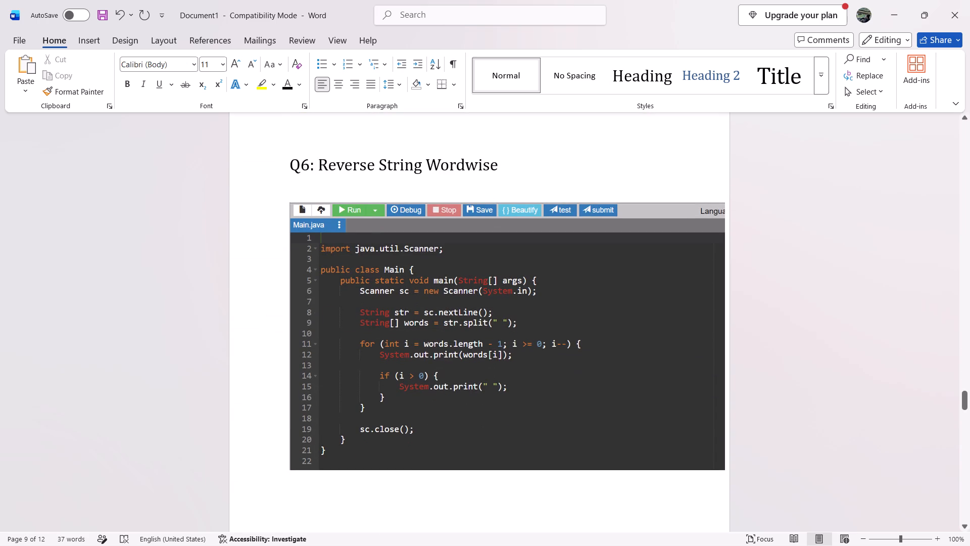
ctrl+click(296, 193)
key(ctrl+v)
Paste the "Code:" label between the "Q7: Reverse Each Word" heading and its code screenshot.
scroll(408, 215, down, 8)
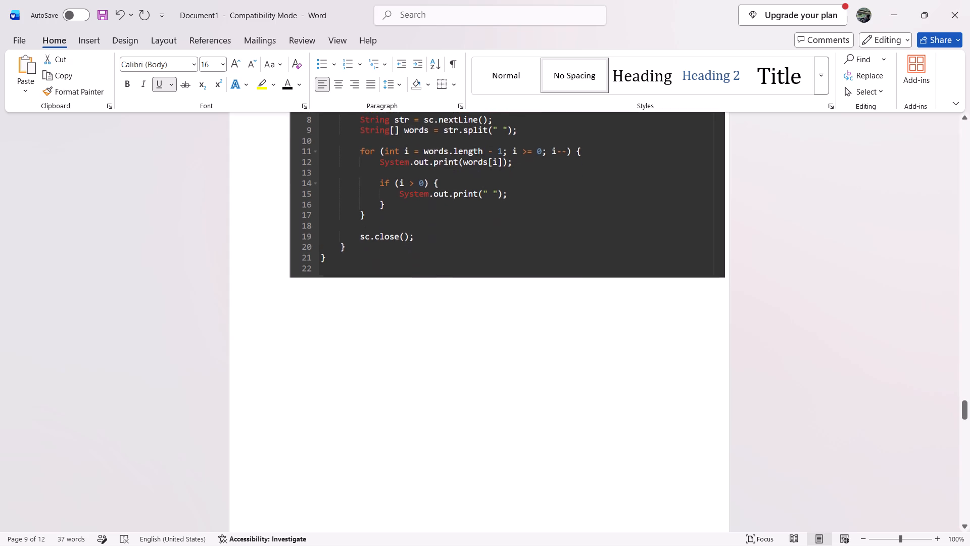
scroll(399, 213, down, 20)
scroll(399, 213, down, 20)
scroll(399, 213, down, 1)
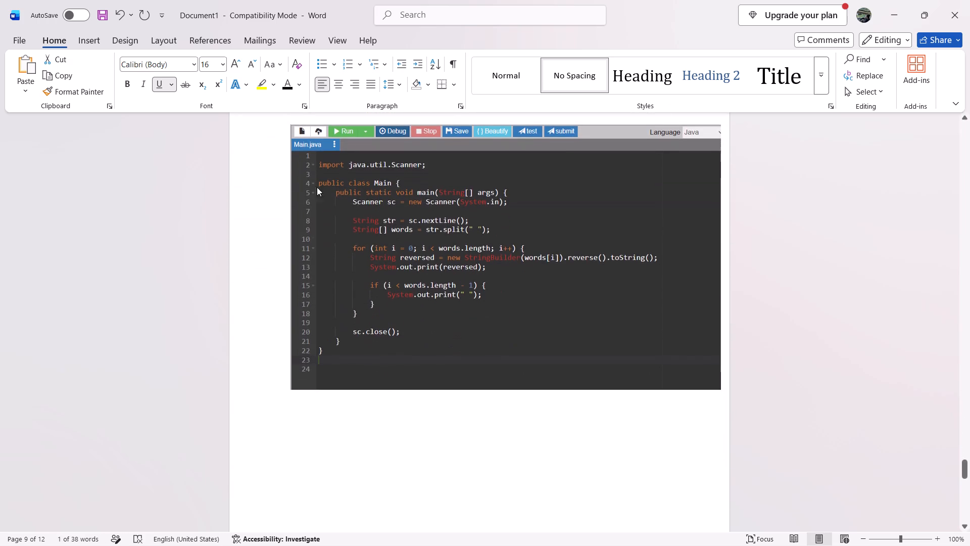
scroll(336, 138, up, 2)
click(309, 166)
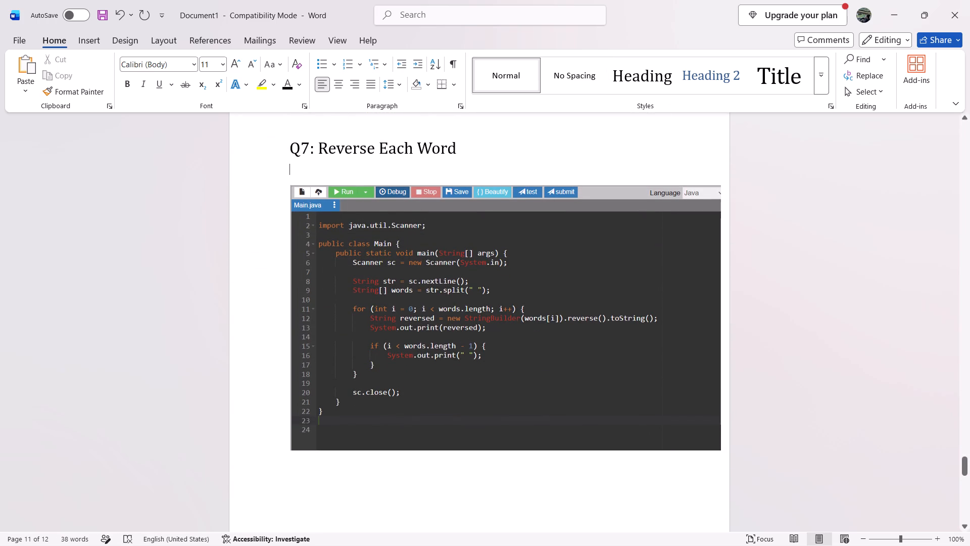
key(ctrl+v)
Add the label "Output:" on its own line below the "Q1: Sum of even & odd" code screenshot.
scroll(492, 174, up, 18)
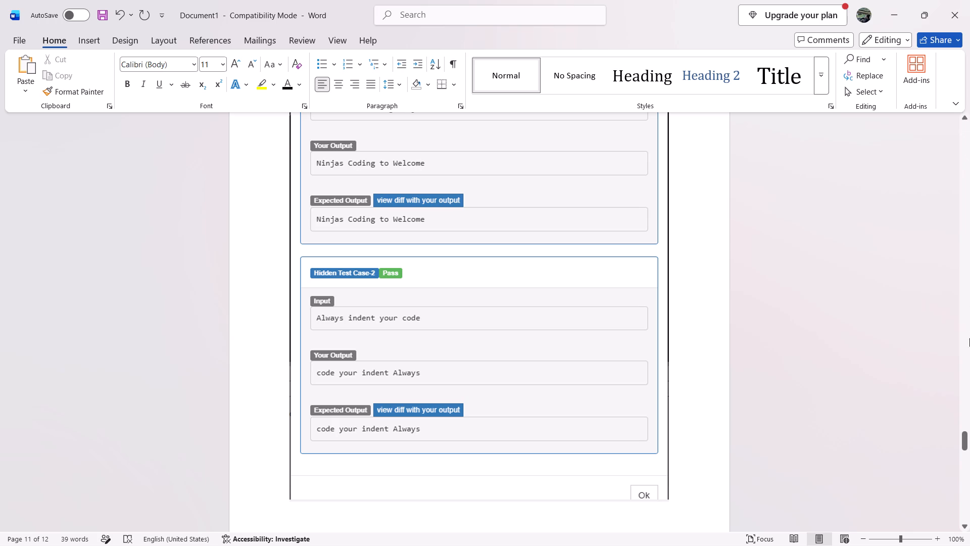
drag(967, 433, 926, 144)
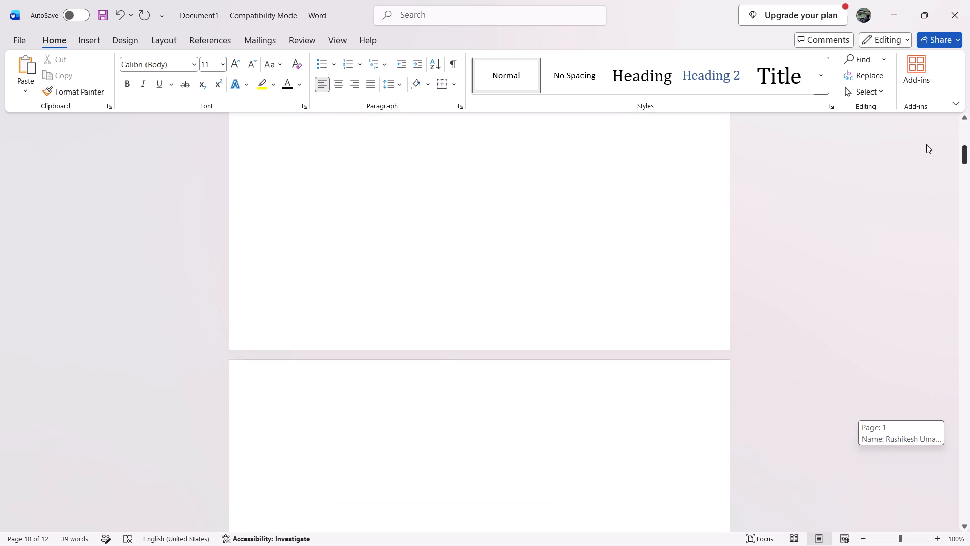
drag(926, 144, 930, 123)
scroll(426, 246, up, 4)
scroll(374, 267, down, 6)
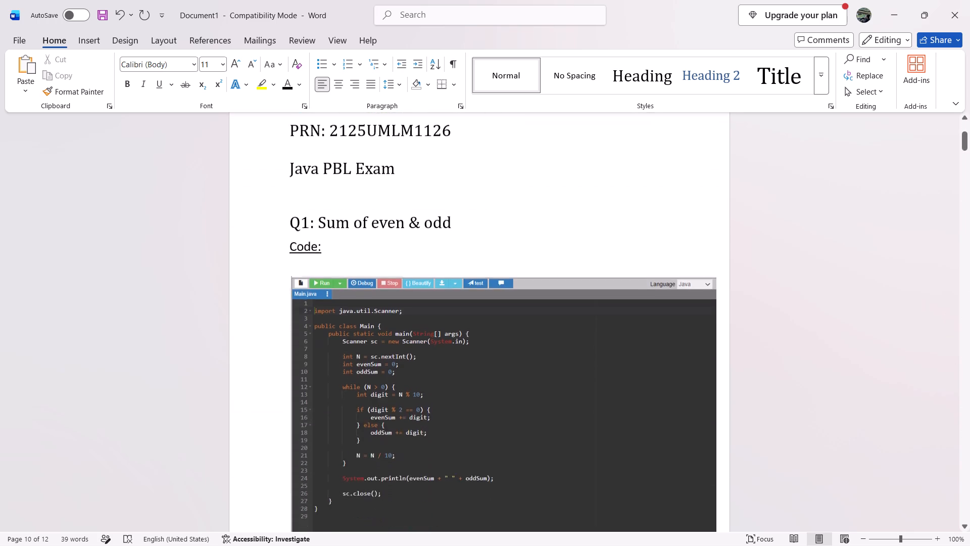
scroll(337, 283, down, 16)
scroll(305, 267, up, 3)
scroll(303, 265, down, 2)
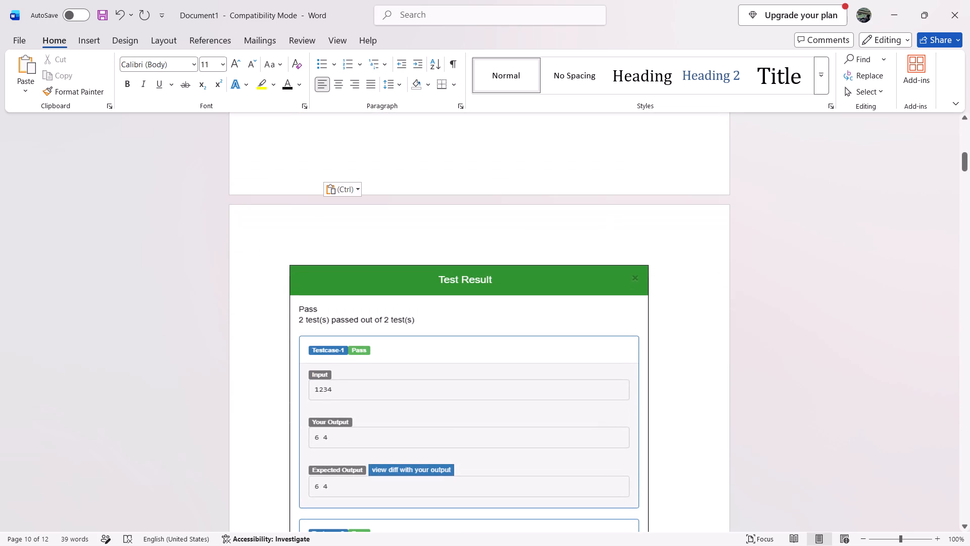
click(303, 251)
click(279, 253)
click(330, 246)
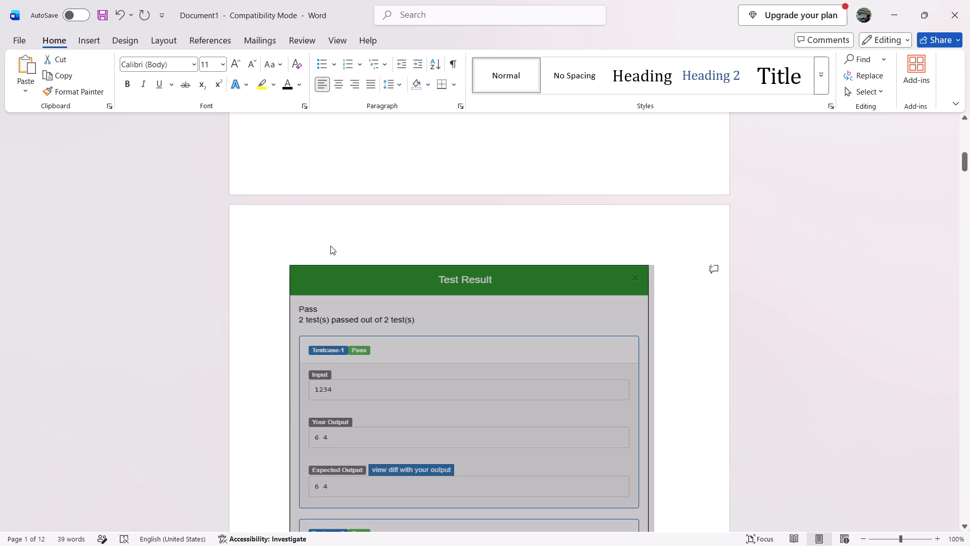
click(292, 255)
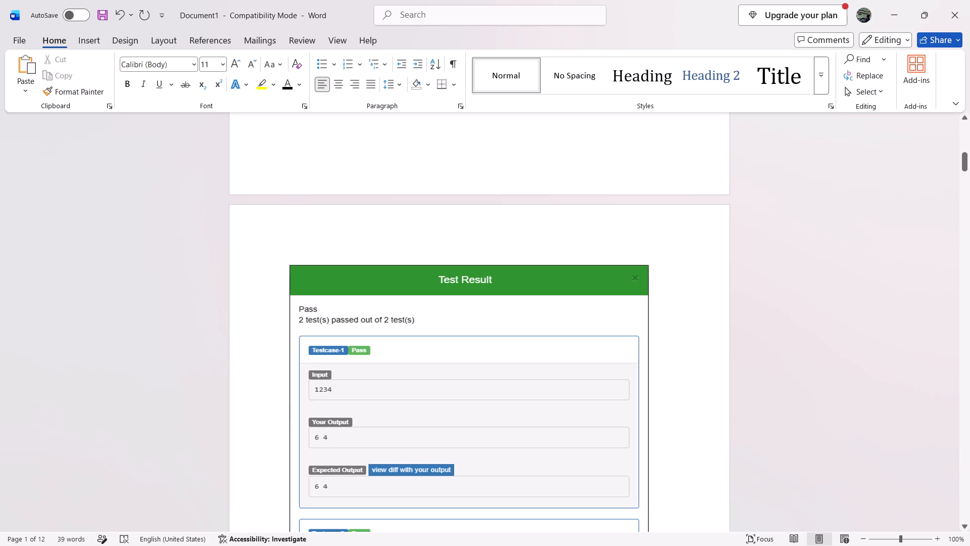
click(284, 262)
click(290, 266)
scroll(431, 201, up, 5)
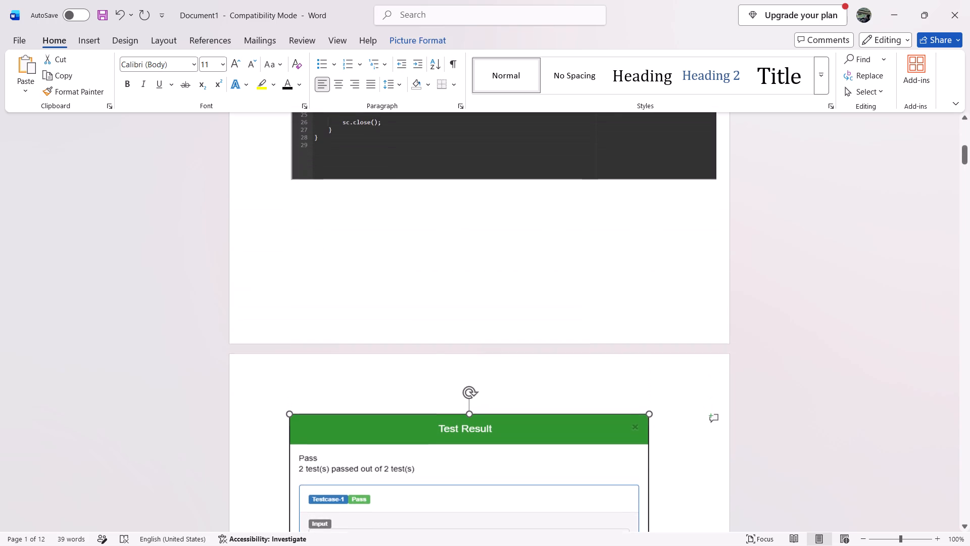
click(719, 189)
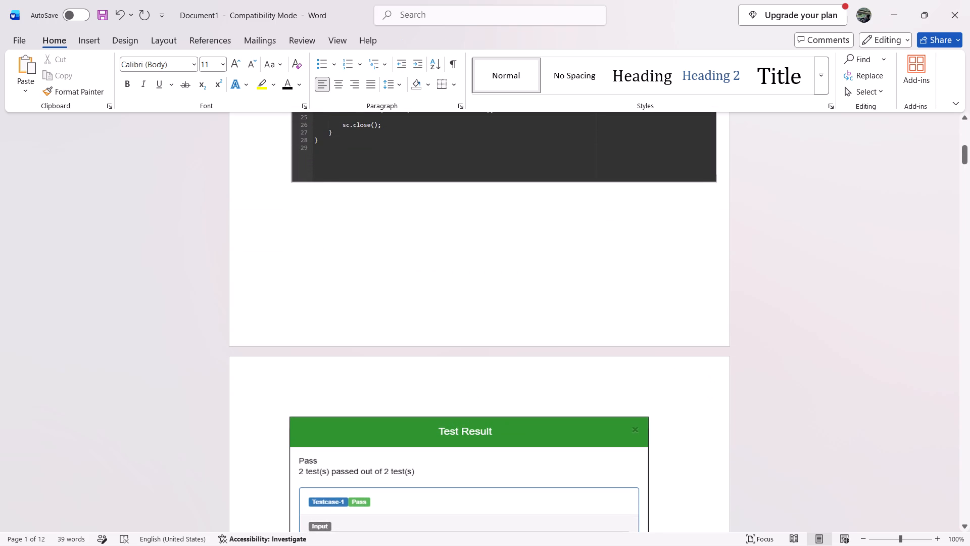
key(Return)
key(shift+o)
text(ut)
text(put)
key(shift+colon)
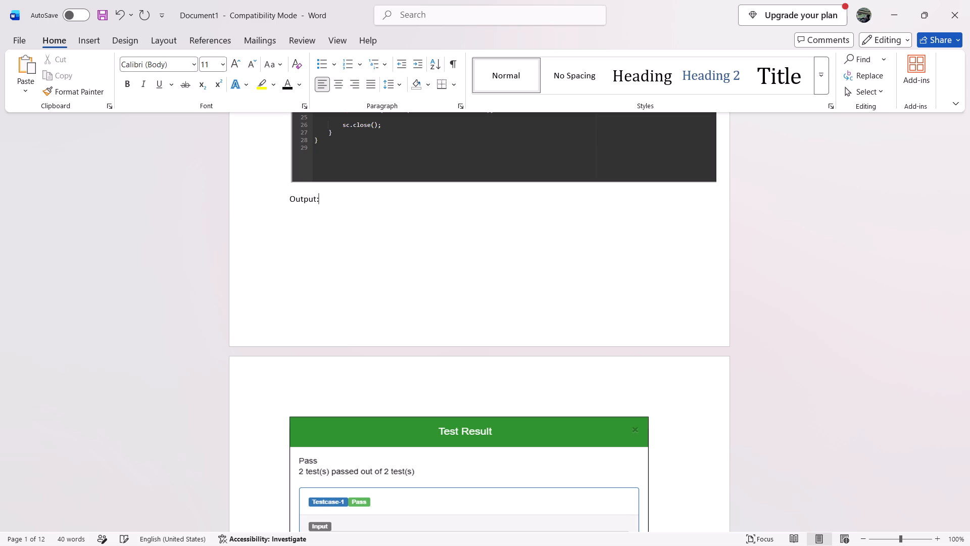
Set the "Output:" label to font size 16 and copy it.
drag(288, 198, 326, 200)
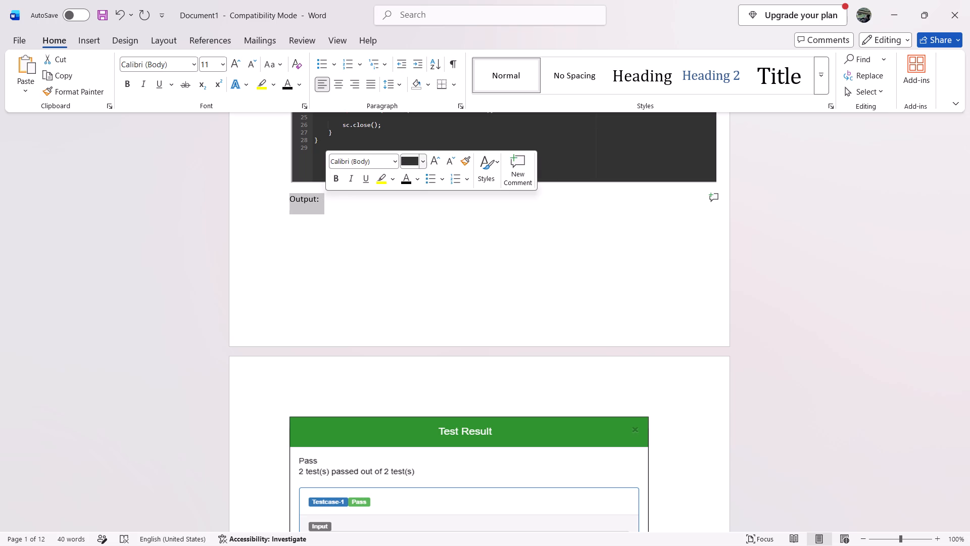
click(422, 162)
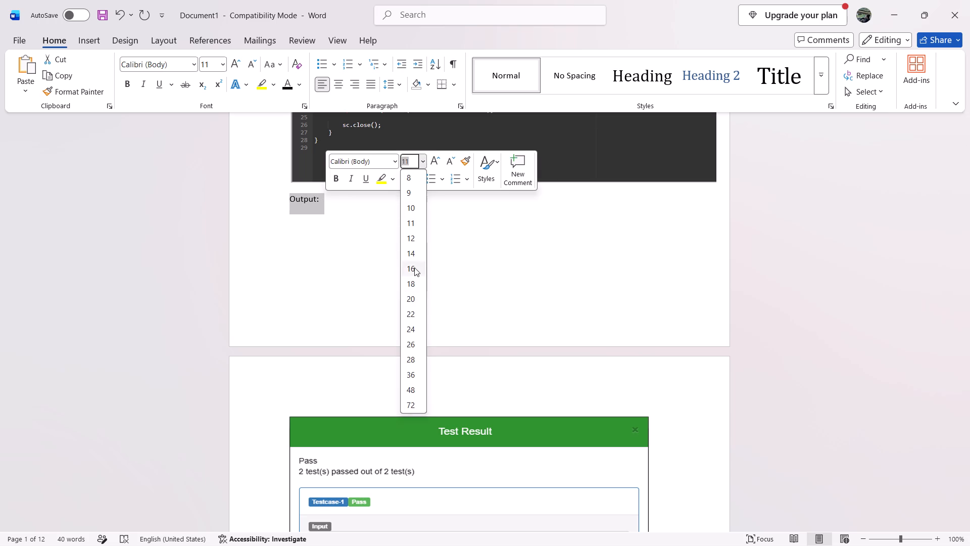
click(414, 267)
click(390, 206)
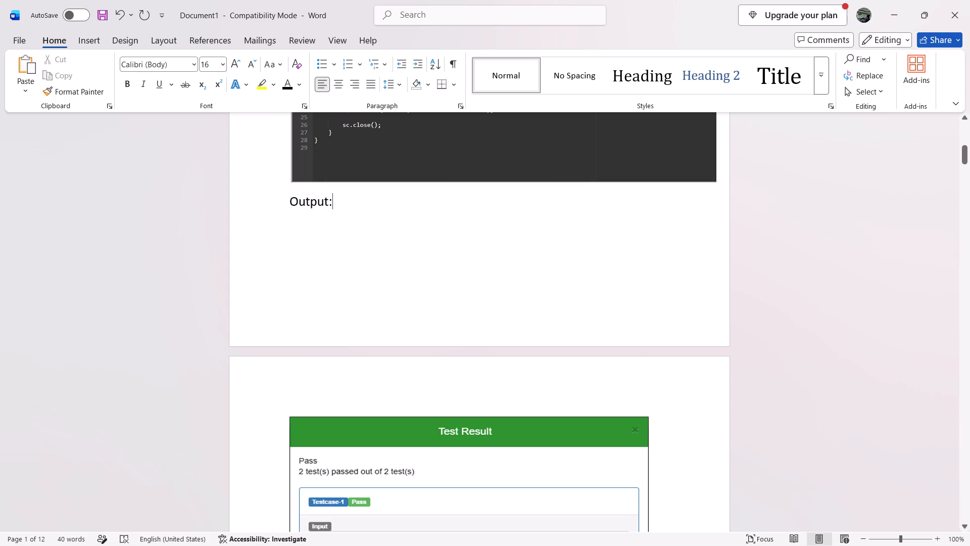
drag(293, 199, 340, 204)
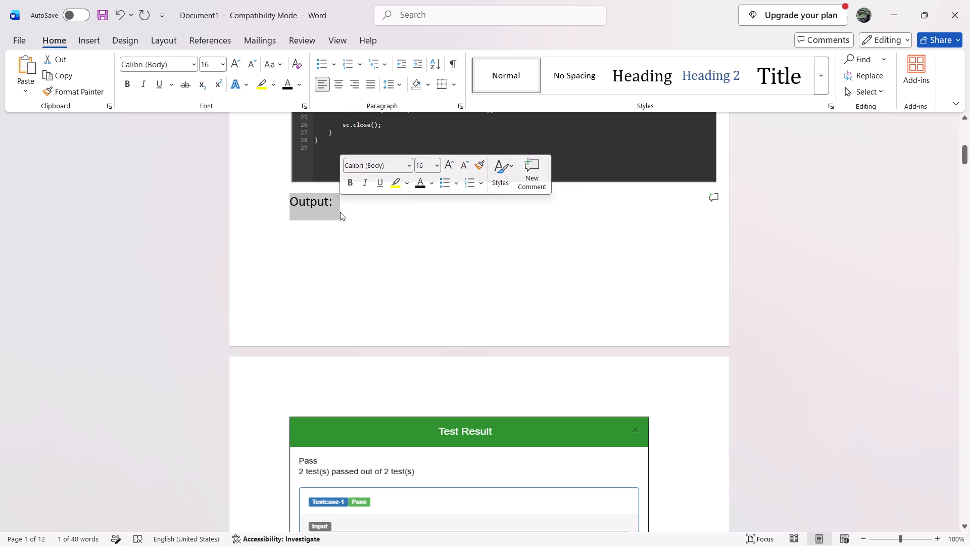
key(ctrl+c)
Remove the blank line between the "Output:" label and the Q1 test result screenshot so the label sits directly above it.
click(321, 391)
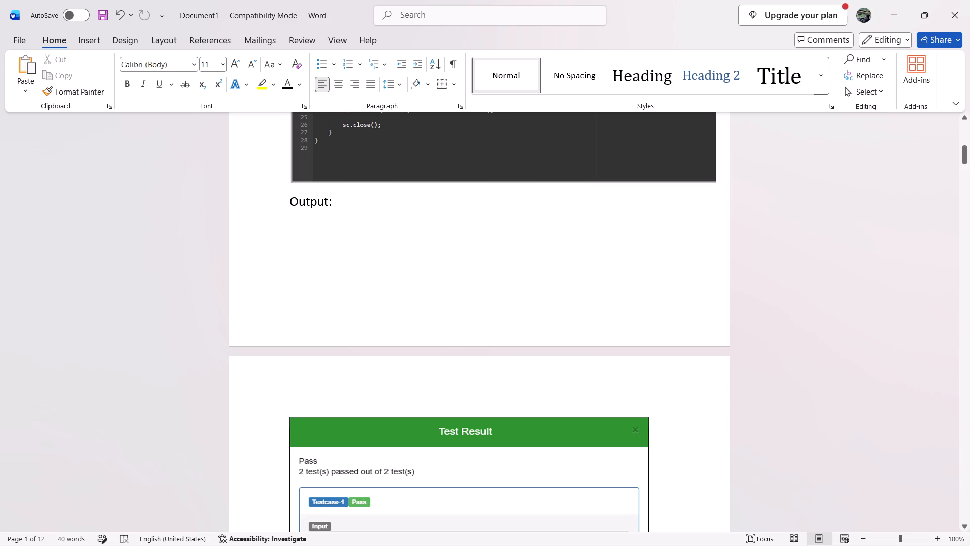
click(283, 418)
key(BackSpace)
scroll(301, 419, up, 6)
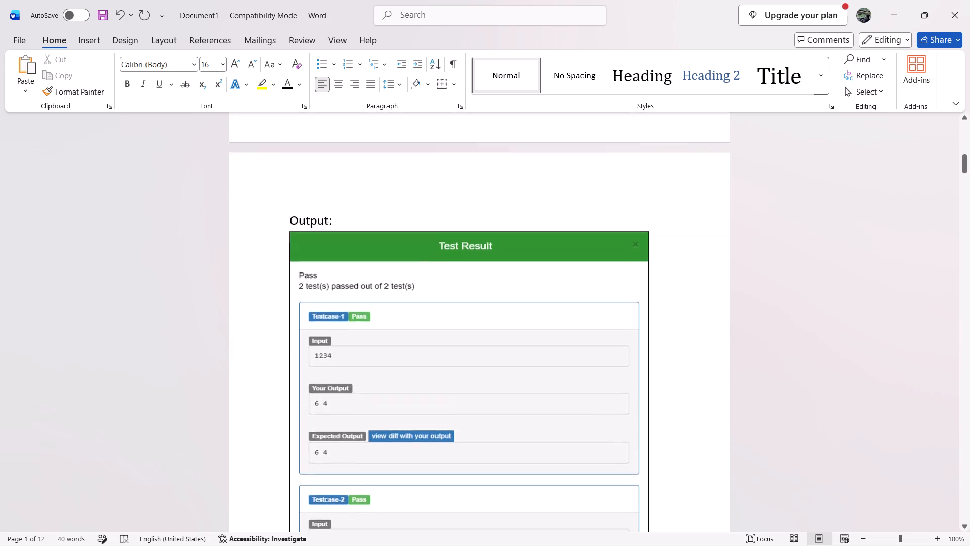
scroll(302, 419, up, 10)
Paste the "Output:" label directly above the "Q2: Calculate Power" test result screenshot, removing the extra line between them.
scroll(353, 396, down, 20)
scroll(353, 396, down, 10)
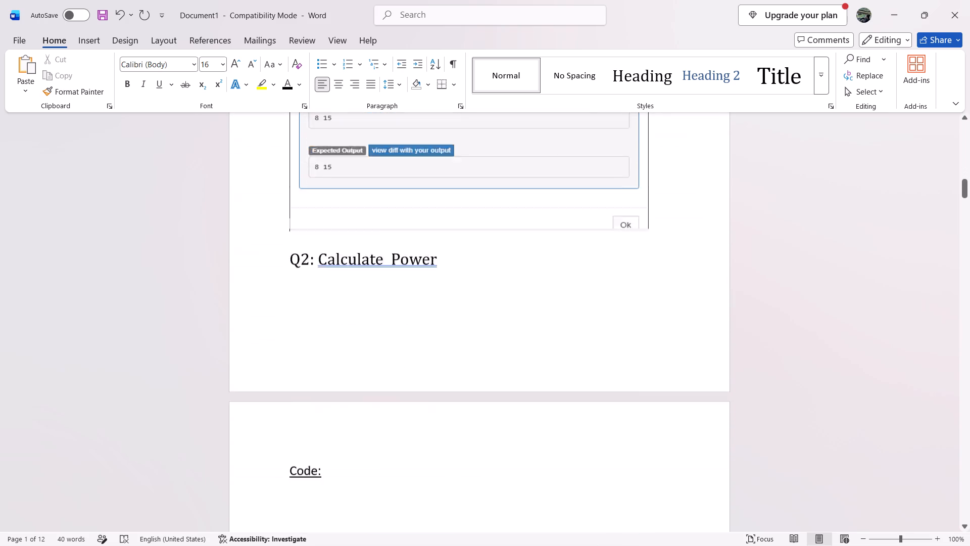
scroll(314, 407, down, 20)
scroll(314, 407, down, 5)
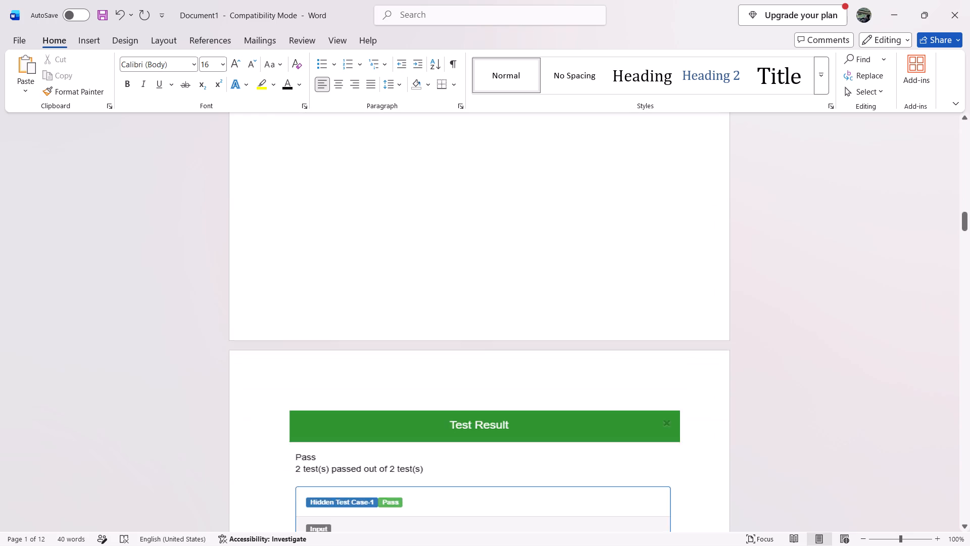
scroll(313, 407, down, 5)
scroll(313, 407, up, 4)
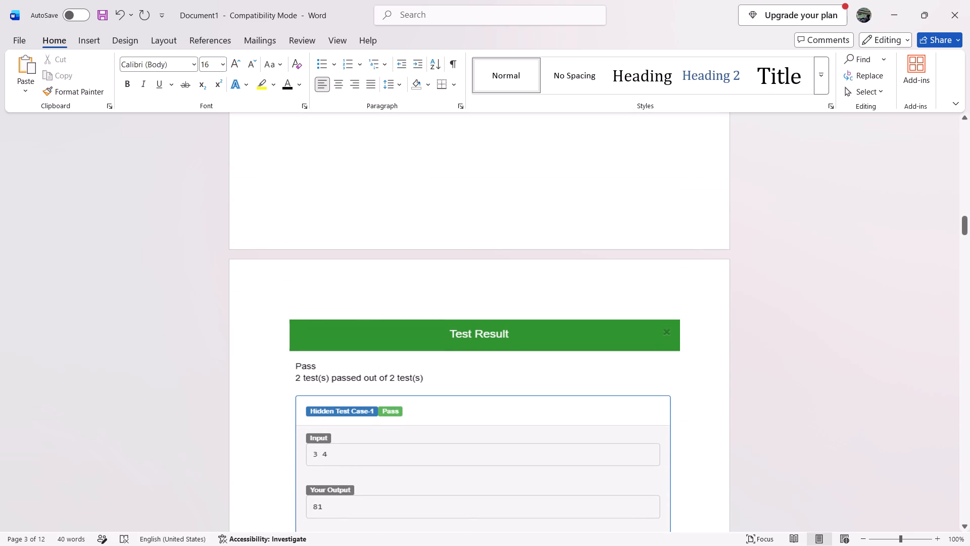
click(287, 320)
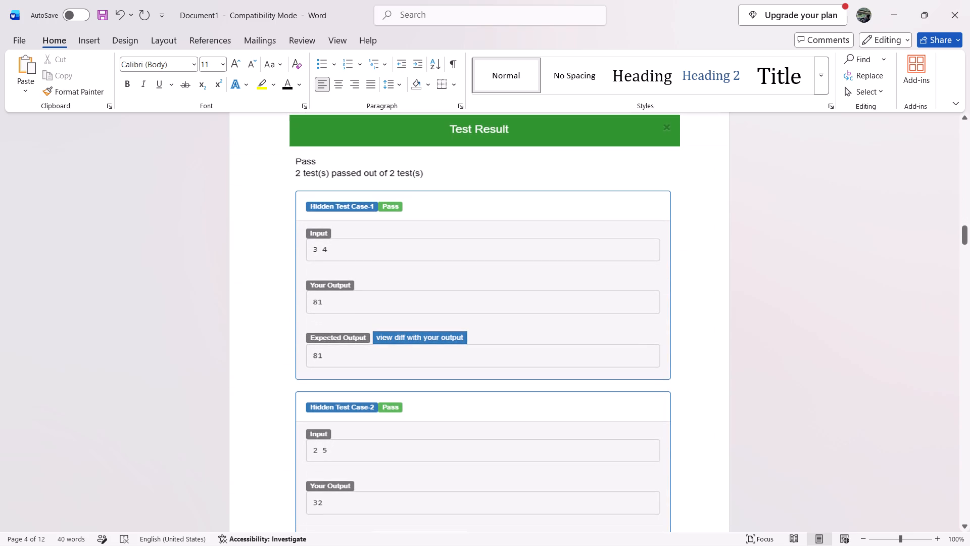
key(ctrl+v)
ctrl+click(287, 320)
scroll(287, 320, up, 14)
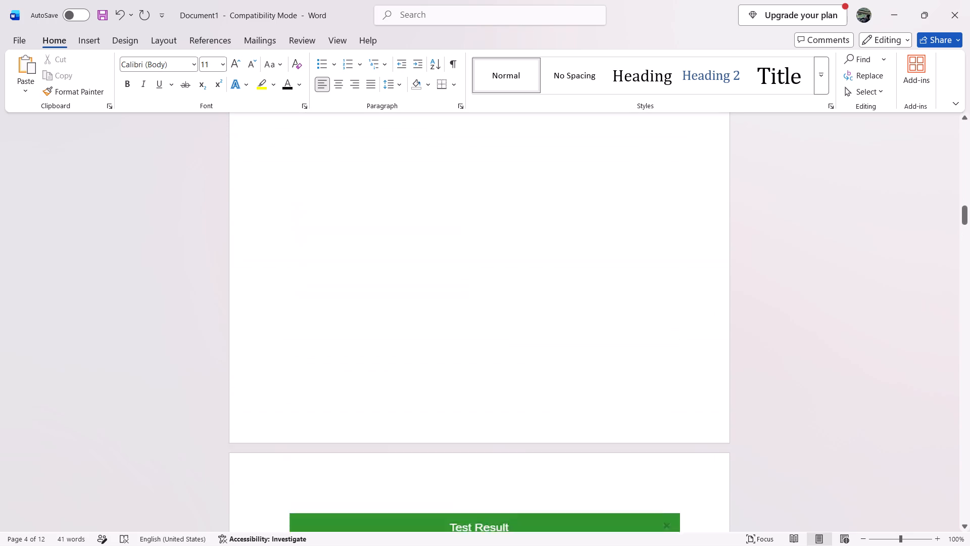
scroll(297, 244, up, 5)
scroll(313, 353, down, 11)
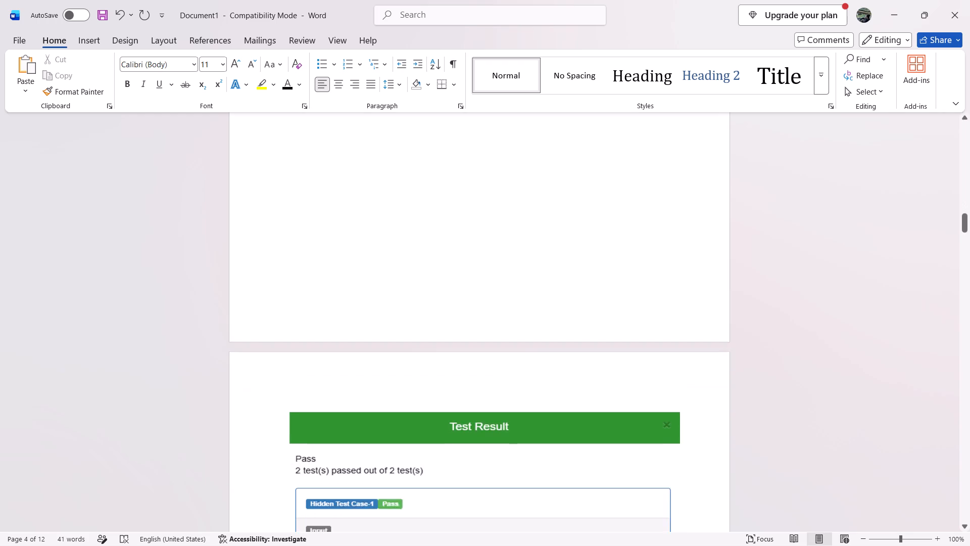
click(282, 358)
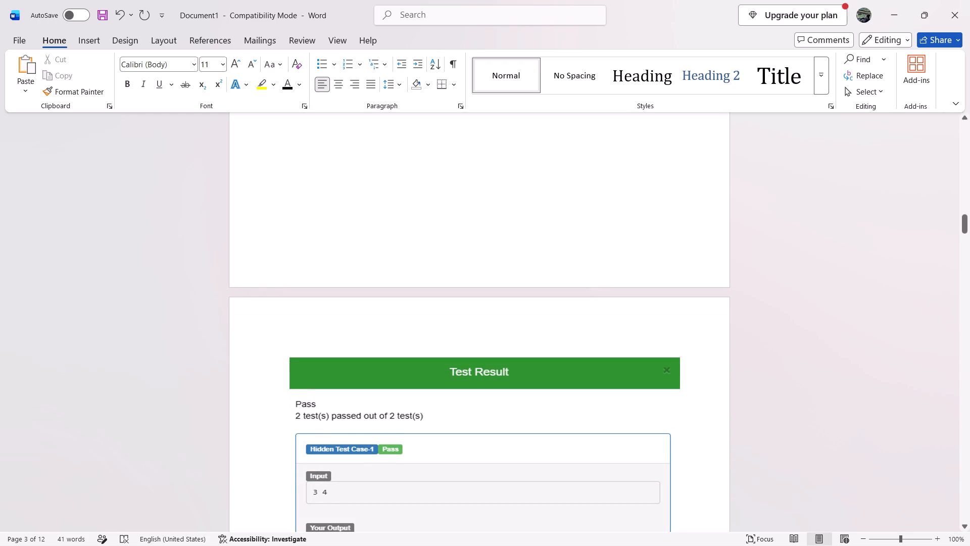
key(BackSpace)
scroll(294, 359, up, 20)
scroll(294, 359, up, 3)
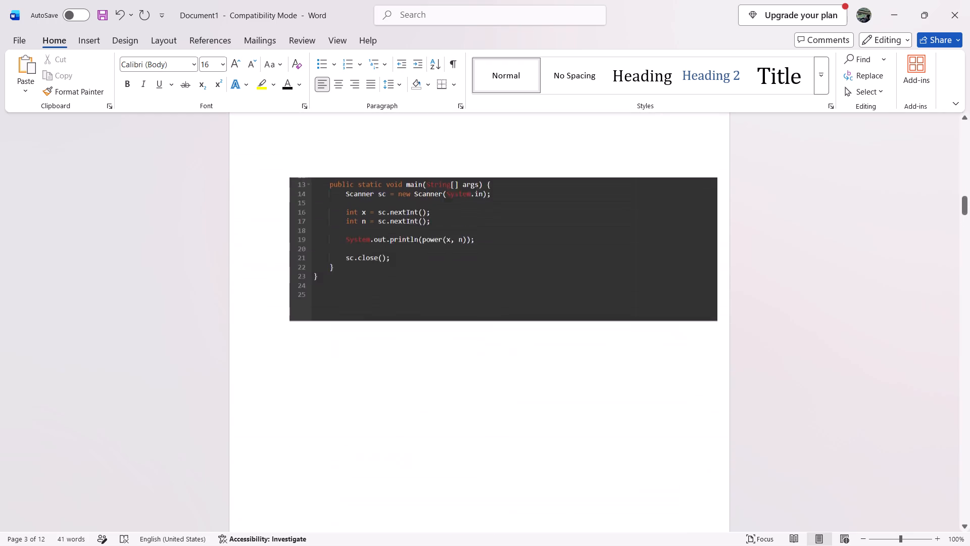
scroll(296, 358, up, 12)
Paste the "Output:" label directly above the "Terms of AP" test result screenshot, removing the extra line between them.
scroll(296, 358, down, 20)
scroll(296, 358, down, 13)
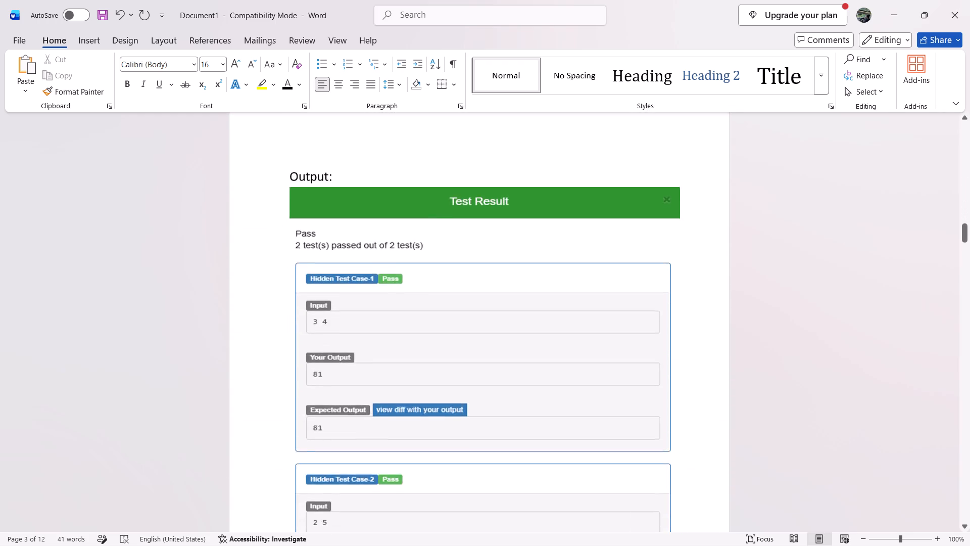
scroll(296, 358, down, 20)
scroll(296, 358, down, 18)
scroll(297, 358, down, 3)
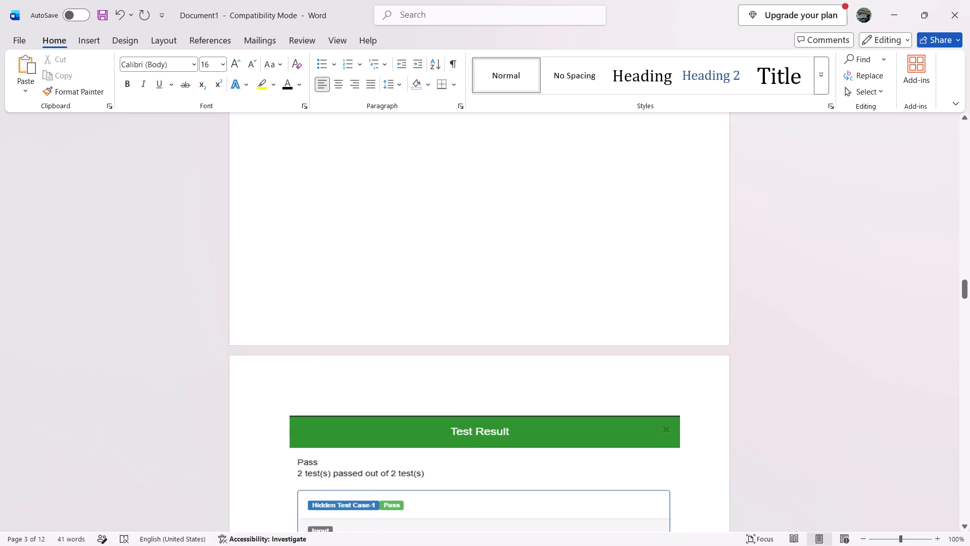
scroll(297, 358, down, 1)
click(283, 324)
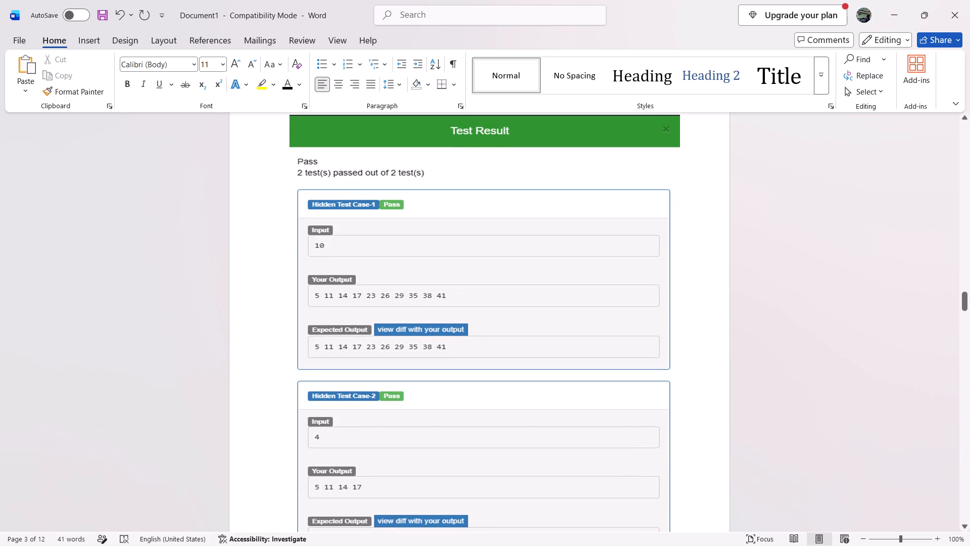
key(ctrl+v)
click(284, 324)
scroll(288, 324, up, 17)
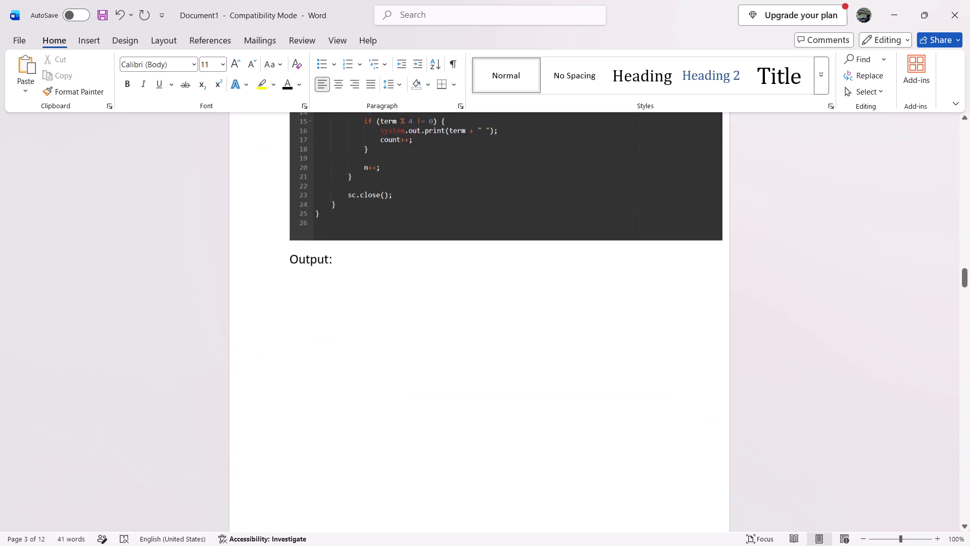
scroll(289, 324, down, 10)
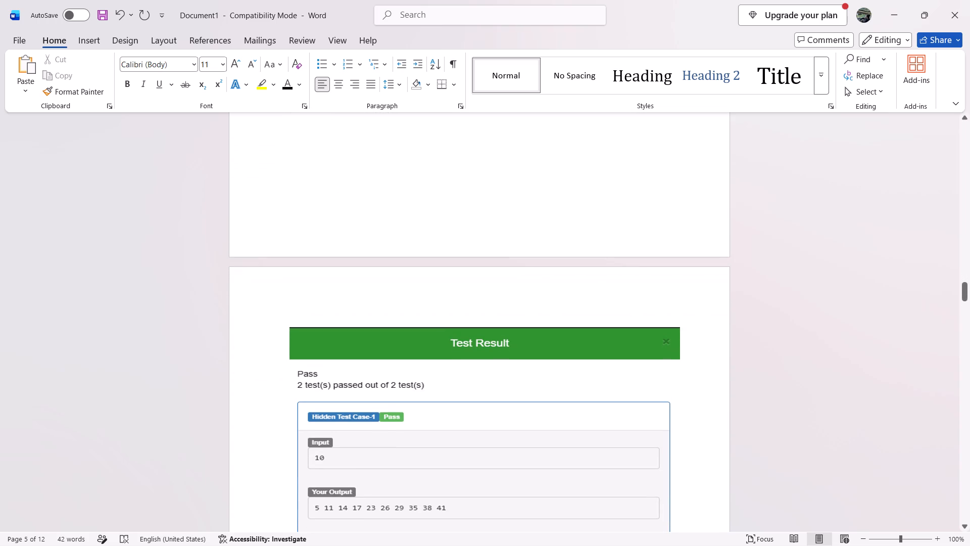
click(287, 334)
key(BackSpace)
scroll(287, 334, up, 3)
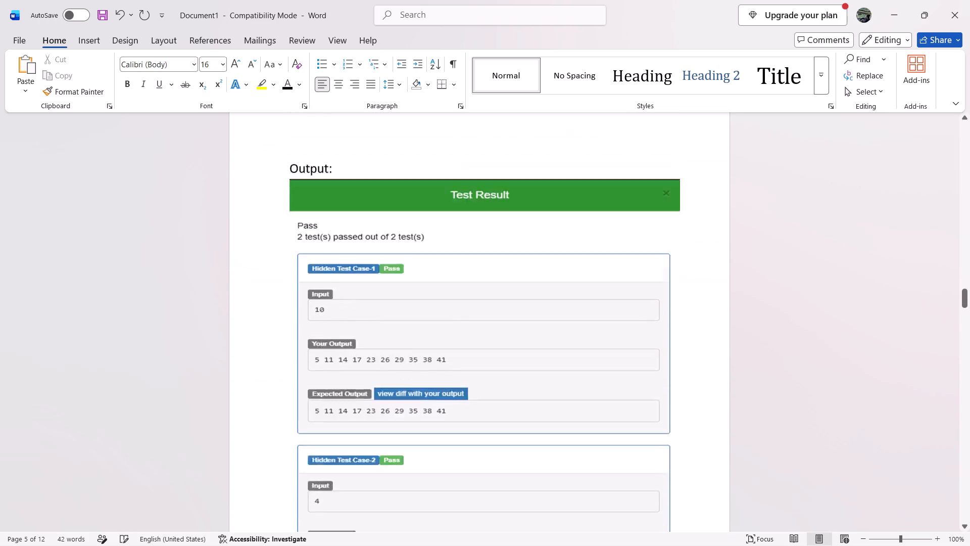
scroll(287, 334, up, 2)
Paste the "Output:" label before the test result screenshot whose first test input is "abc".
scroll(287, 334, down, 14)
scroll(287, 334, down, 20)
scroll(287, 334, down, 4)
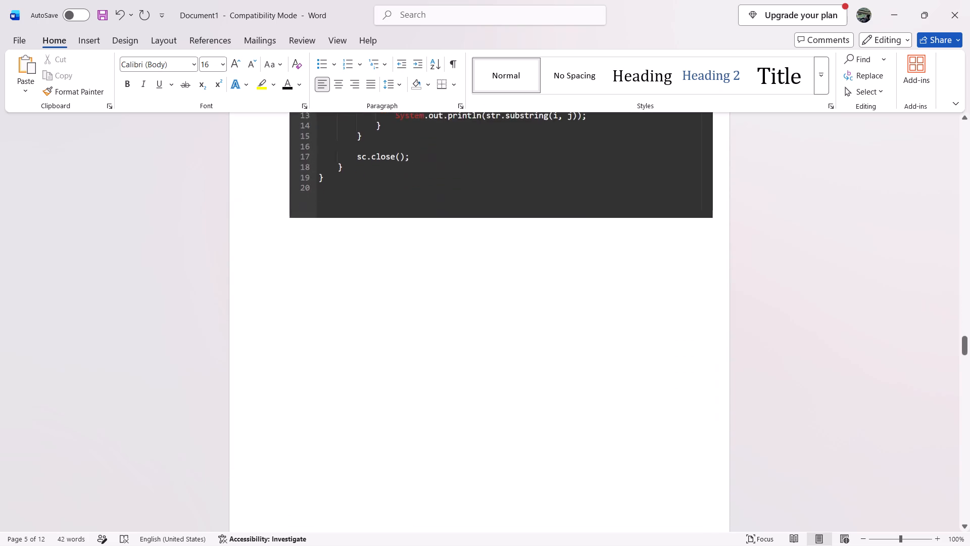
scroll(287, 334, down, 13)
click(285, 144)
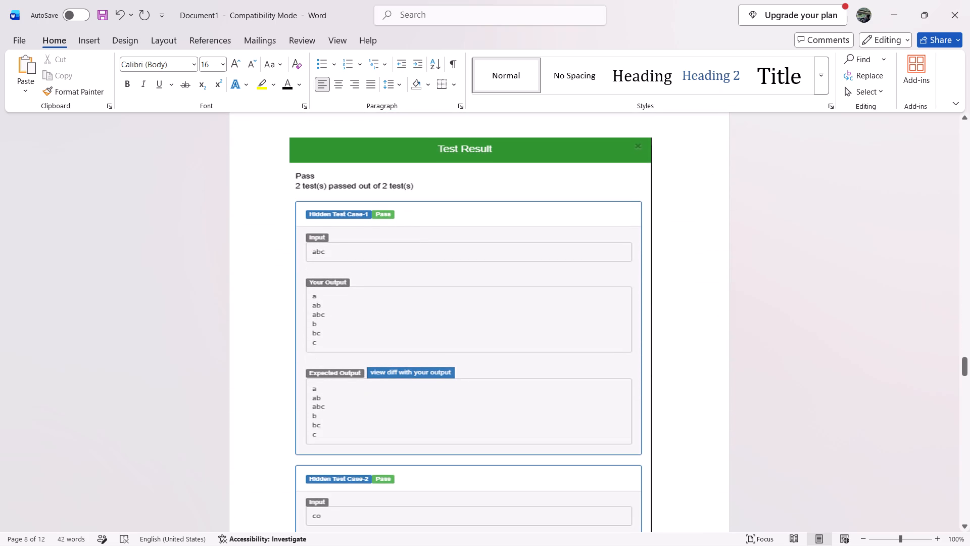
key(ctrl+v)
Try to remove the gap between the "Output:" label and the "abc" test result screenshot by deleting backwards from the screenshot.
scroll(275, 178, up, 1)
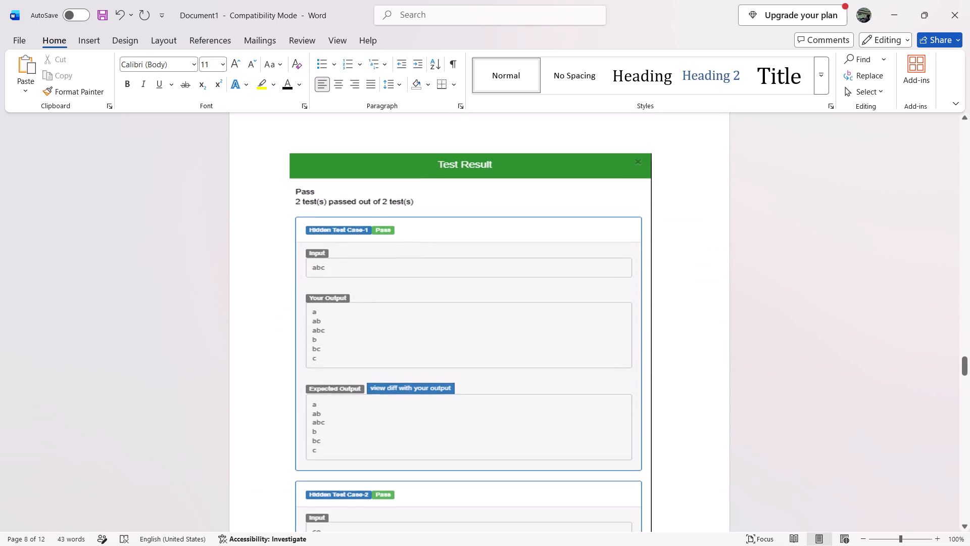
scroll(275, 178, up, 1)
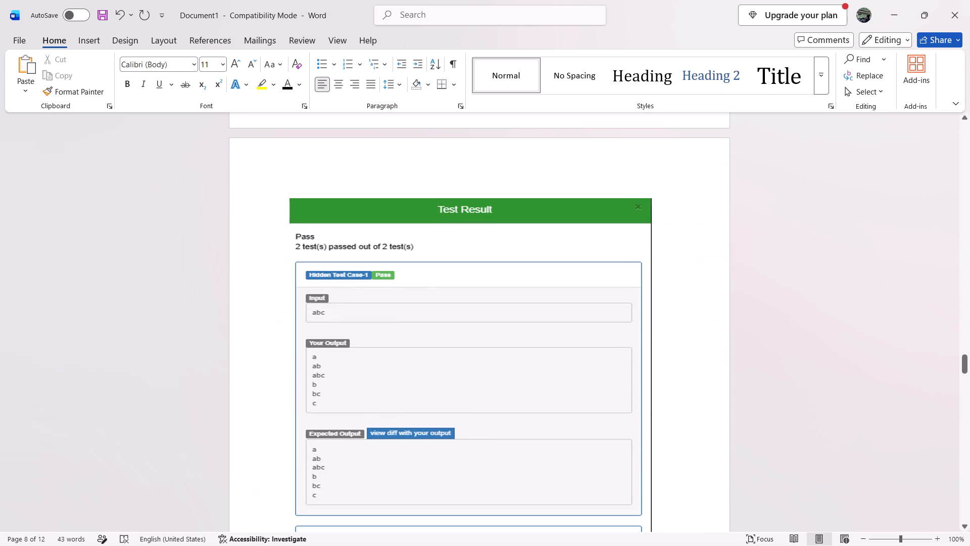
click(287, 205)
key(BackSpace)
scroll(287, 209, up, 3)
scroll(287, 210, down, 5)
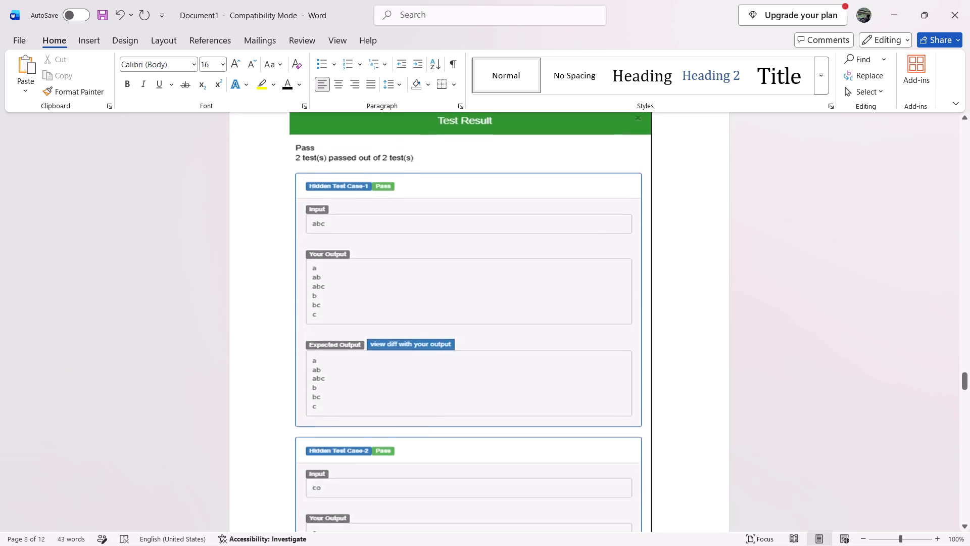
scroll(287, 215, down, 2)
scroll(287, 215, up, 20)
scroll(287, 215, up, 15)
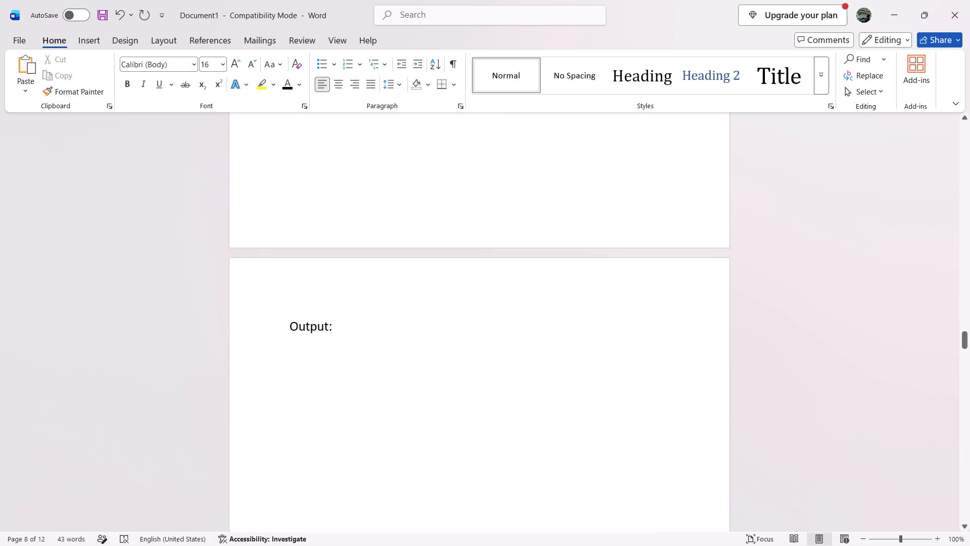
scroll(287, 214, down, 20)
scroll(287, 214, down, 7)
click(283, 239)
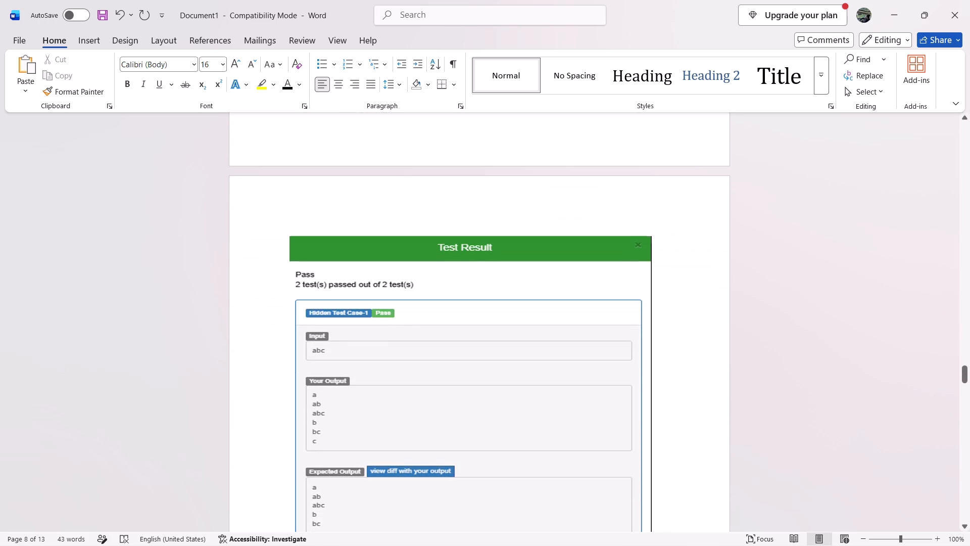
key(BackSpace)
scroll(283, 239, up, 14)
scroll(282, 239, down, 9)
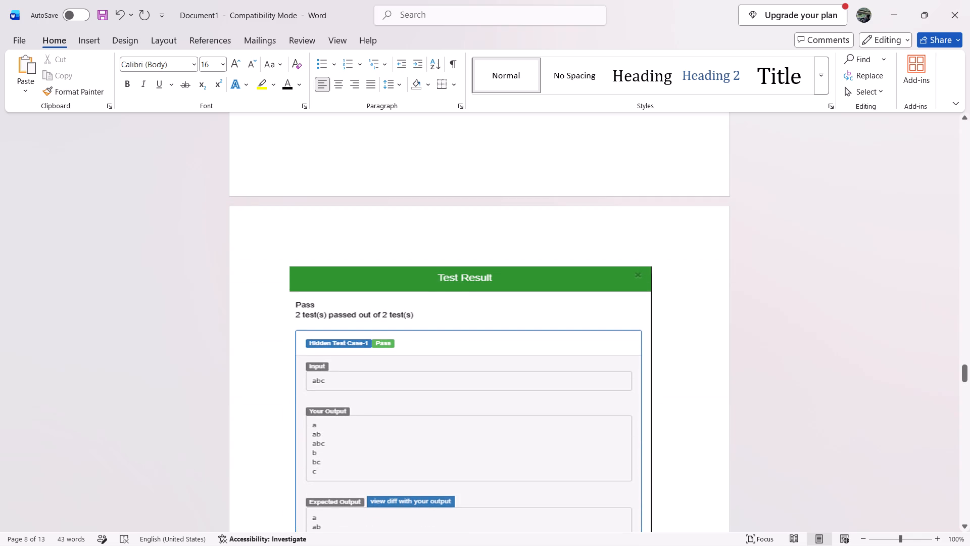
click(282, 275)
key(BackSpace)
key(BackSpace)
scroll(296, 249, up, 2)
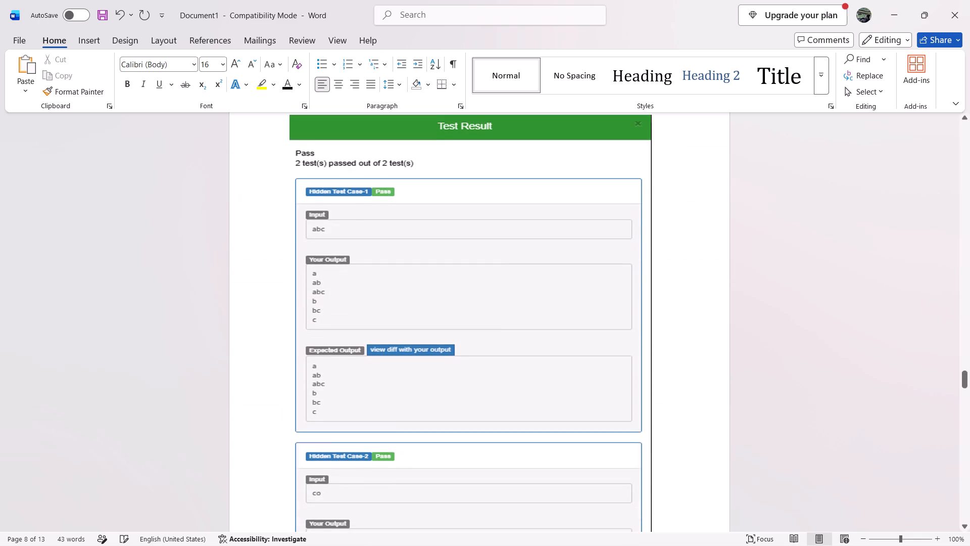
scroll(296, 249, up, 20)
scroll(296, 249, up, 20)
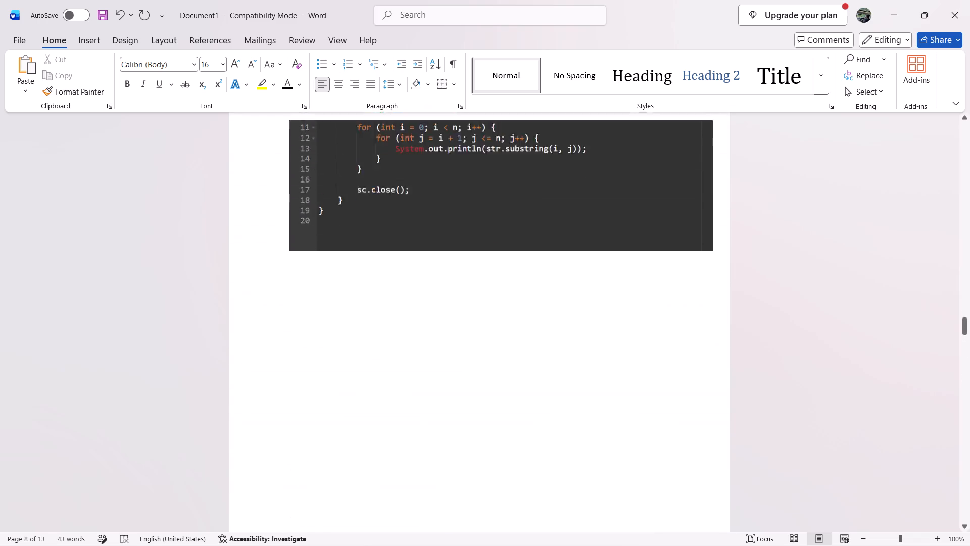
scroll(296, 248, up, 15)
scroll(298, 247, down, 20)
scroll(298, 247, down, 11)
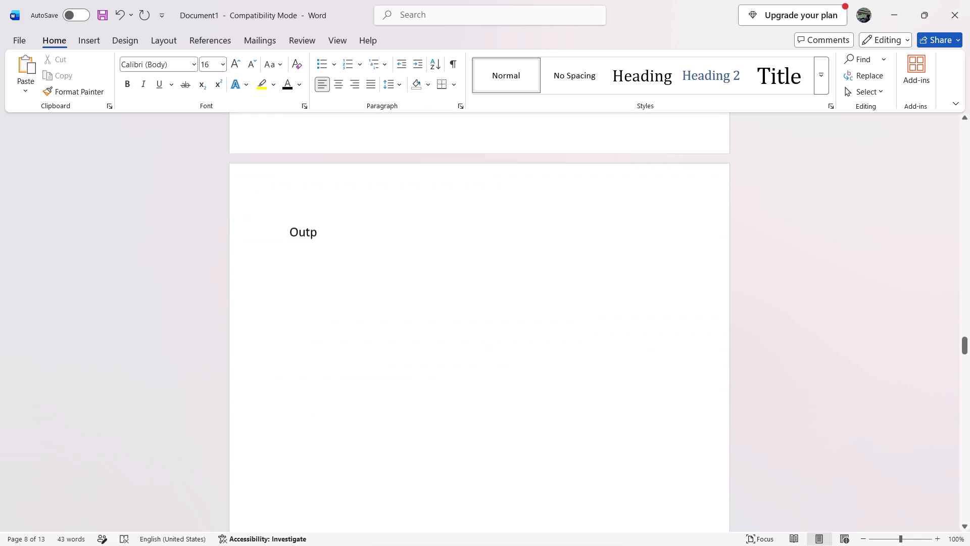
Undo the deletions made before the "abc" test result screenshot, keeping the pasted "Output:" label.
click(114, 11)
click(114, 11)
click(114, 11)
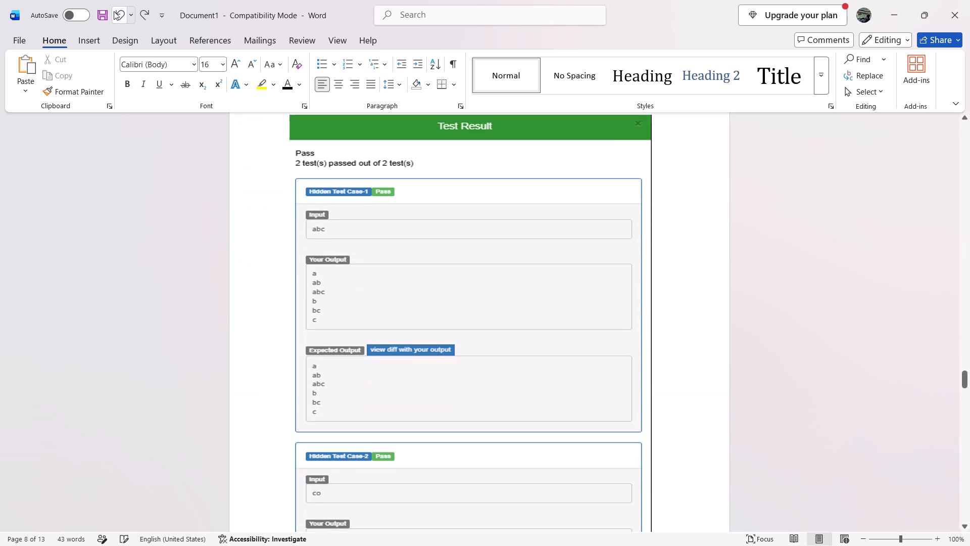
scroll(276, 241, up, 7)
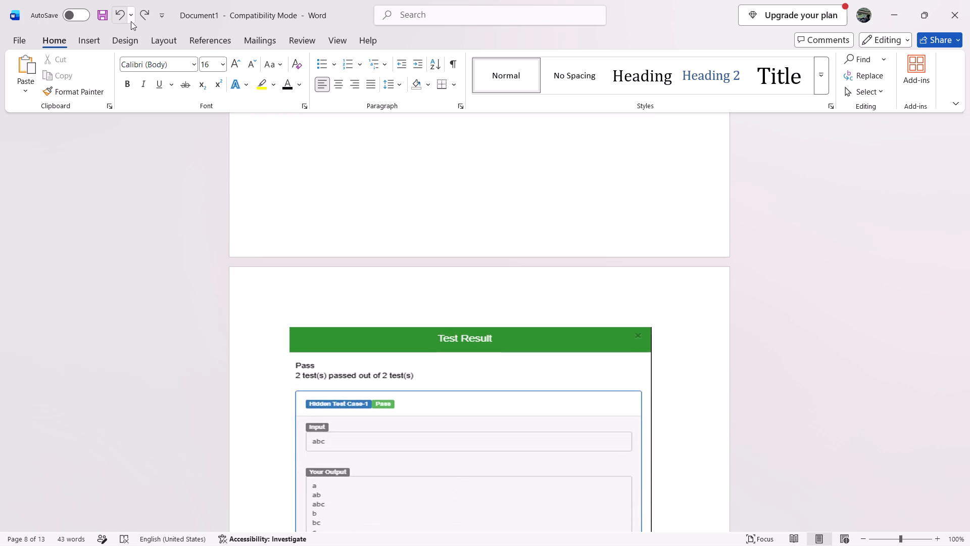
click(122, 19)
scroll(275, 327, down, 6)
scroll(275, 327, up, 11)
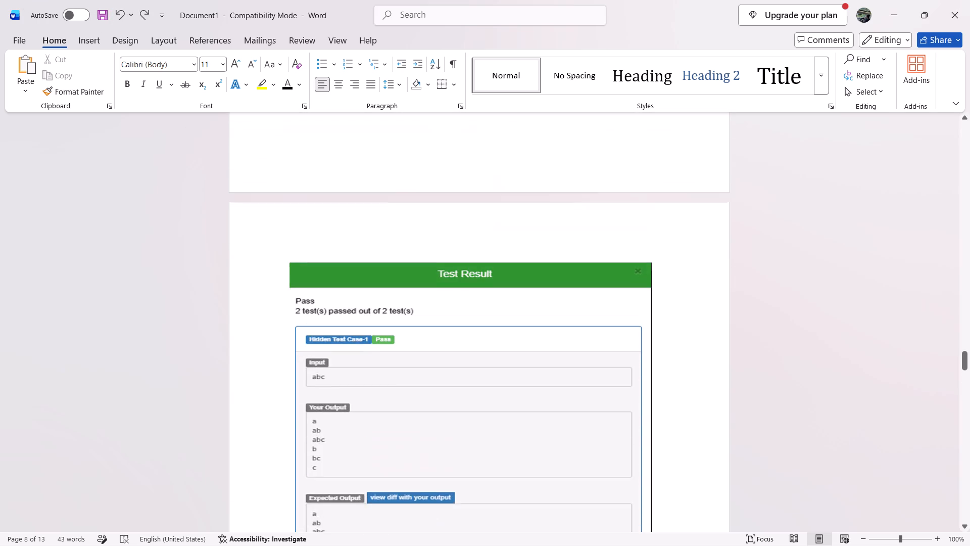
Move the "Q2: Calculate Power" heading onto the next page, directly above its "Code:" label.
drag(965, 361, 969, 104)
scroll(329, 322, down, 20)
scroll(329, 322, down, 2)
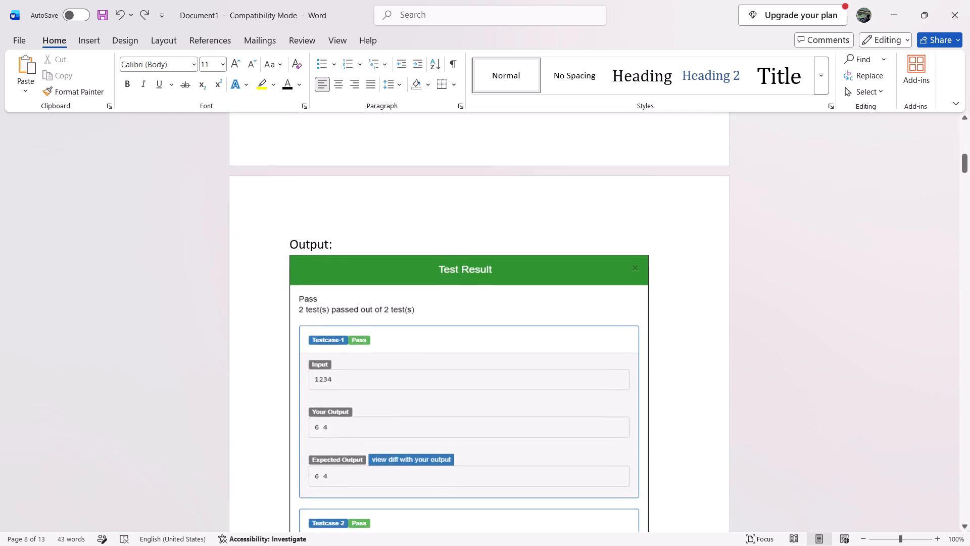
scroll(297, 305, down, 17)
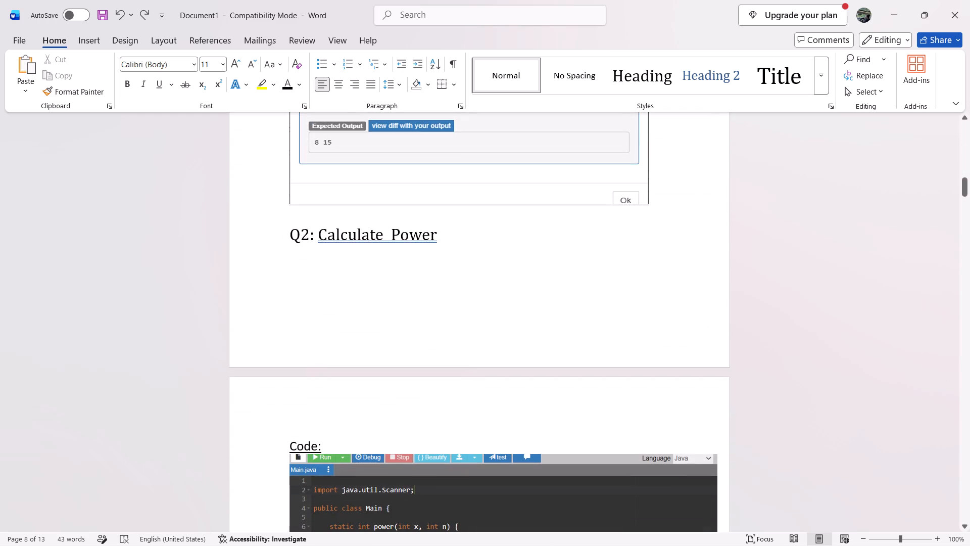
click(286, 448)
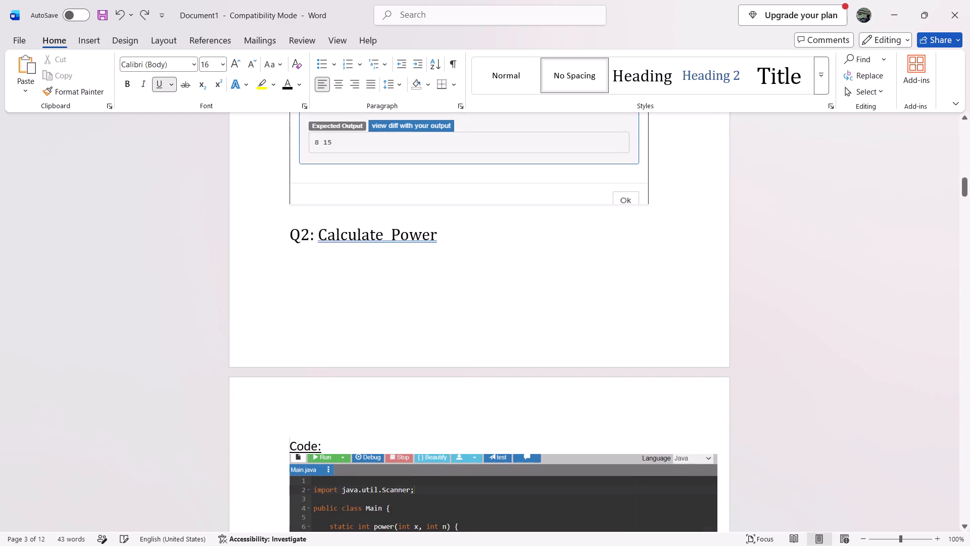
key(BackSpace)
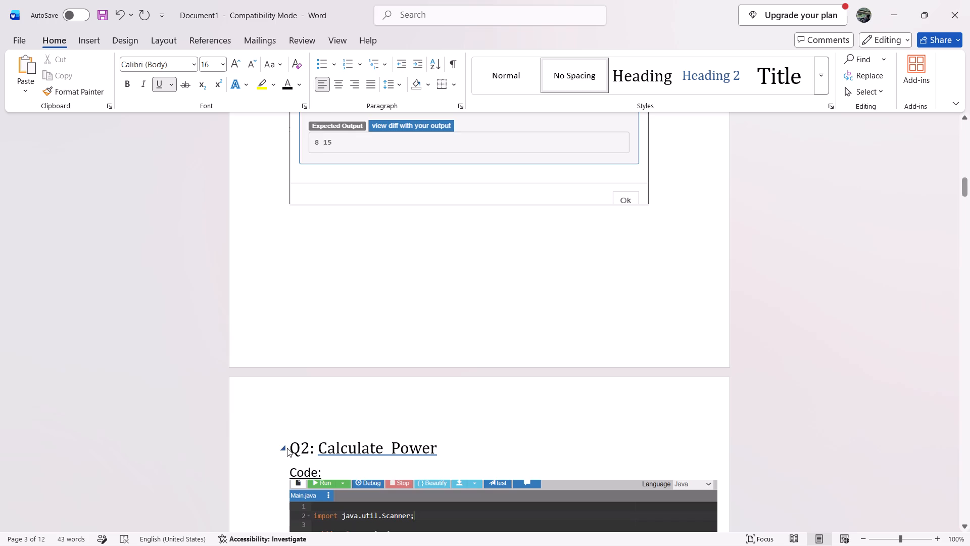
scroll(287, 448, up, 2)
scroll(287, 448, down, 7)
scroll(287, 448, up, 5)
scroll(287, 448, down, 6)
scroll(287, 448, up, 14)
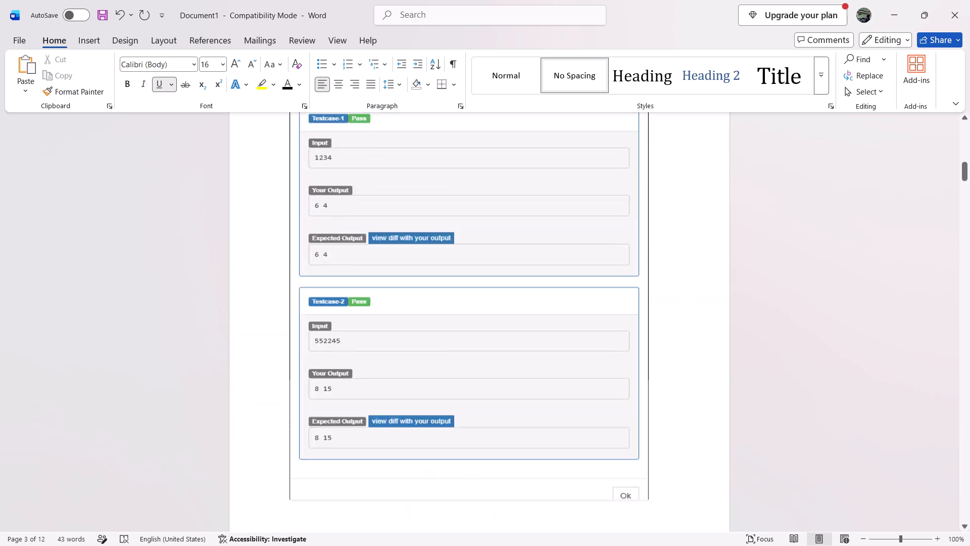
scroll(287, 448, up, 14)
scroll(289, 447, down, 20)
scroll(289, 447, down, 9)
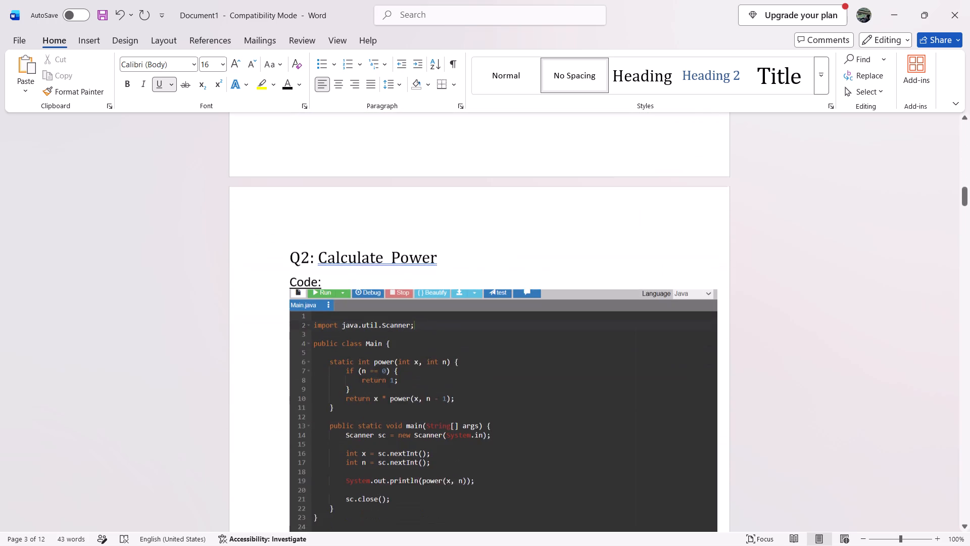
scroll(396, 295, down, 12)
scroll(383, 302, up, 10)
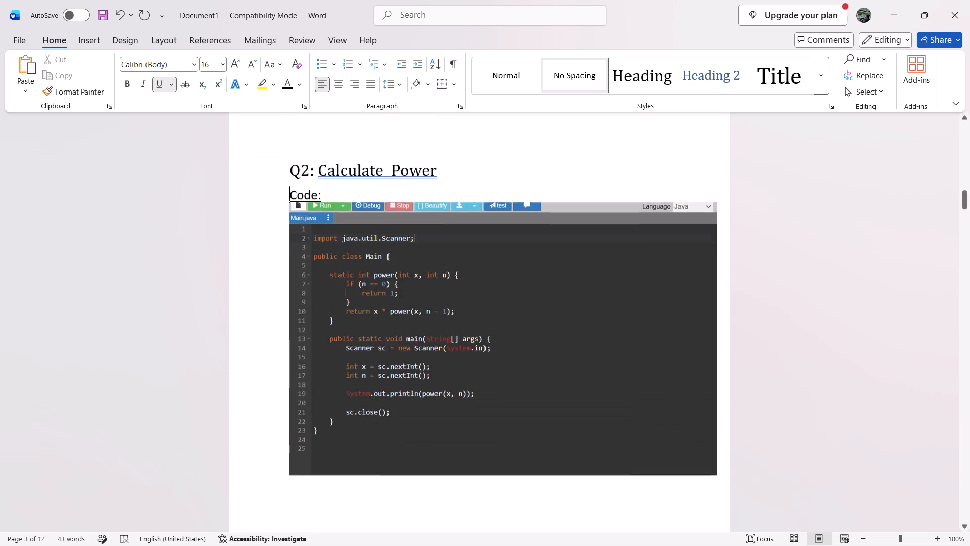
scroll(382, 302, up, 4)
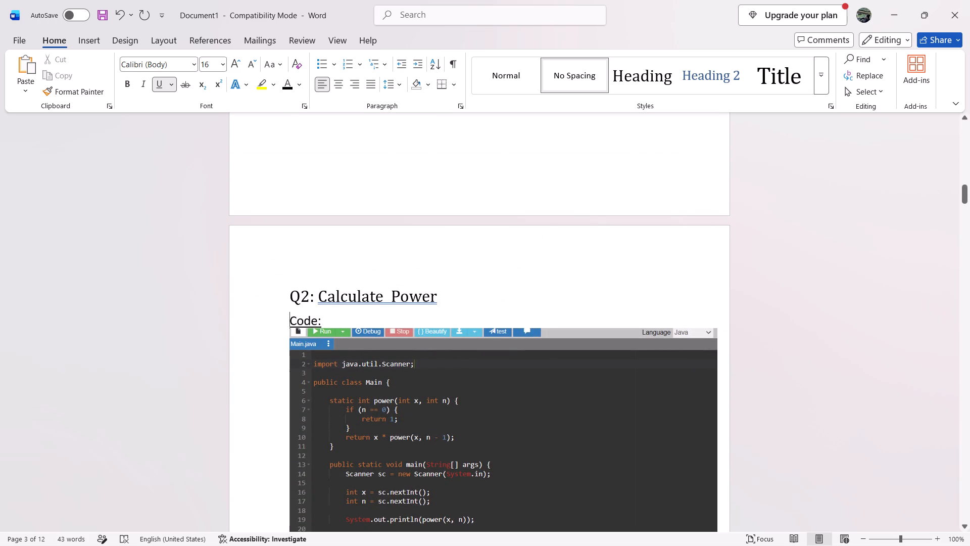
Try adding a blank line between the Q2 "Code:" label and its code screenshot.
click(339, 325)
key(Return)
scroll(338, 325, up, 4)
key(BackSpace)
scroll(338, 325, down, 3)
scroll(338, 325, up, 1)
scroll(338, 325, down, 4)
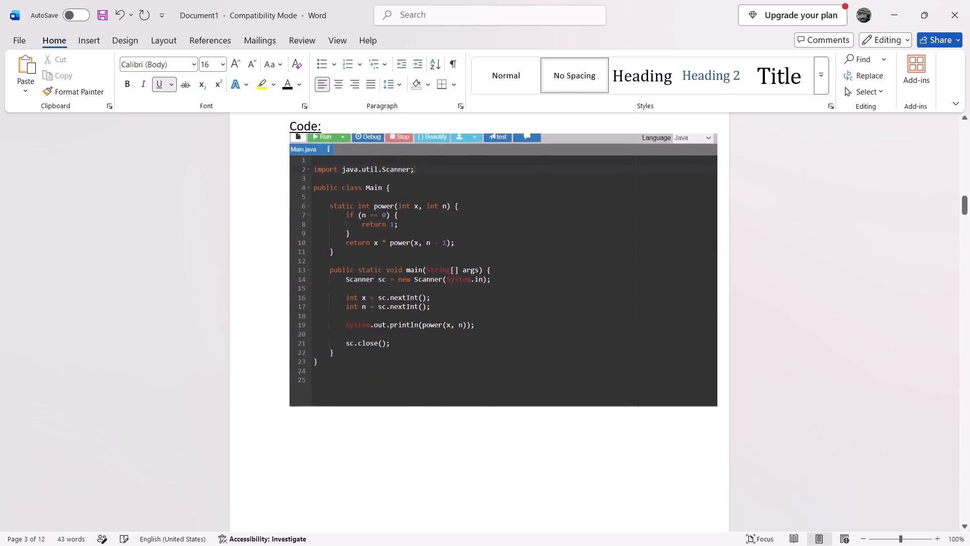
Check the heading and label placement from Q2 through "Q4: Terms of AP" to the "abc" test result.
scroll(338, 325, down, 15)
scroll(338, 325, down, 20)
scroll(338, 325, down, 3)
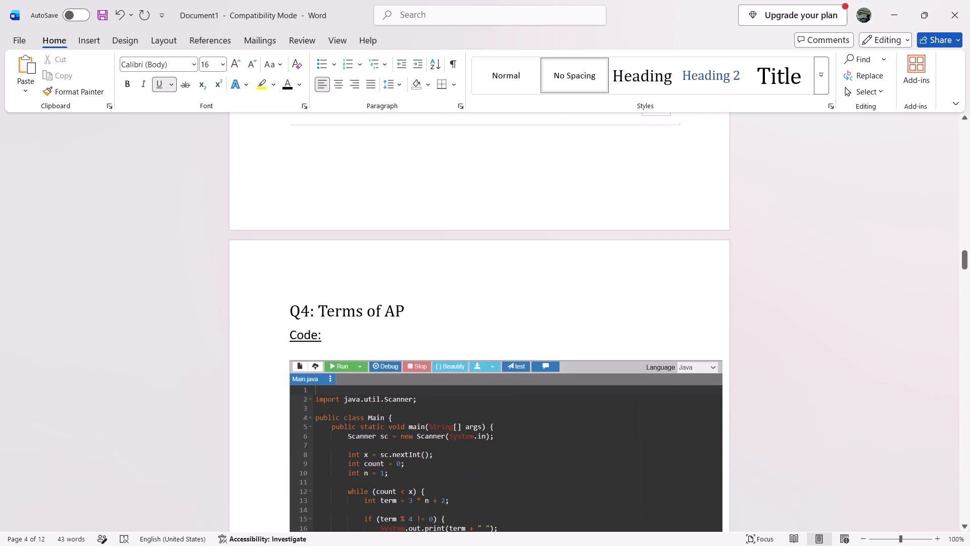
scroll(305, 337, down, 20)
scroll(305, 337, down, 9)
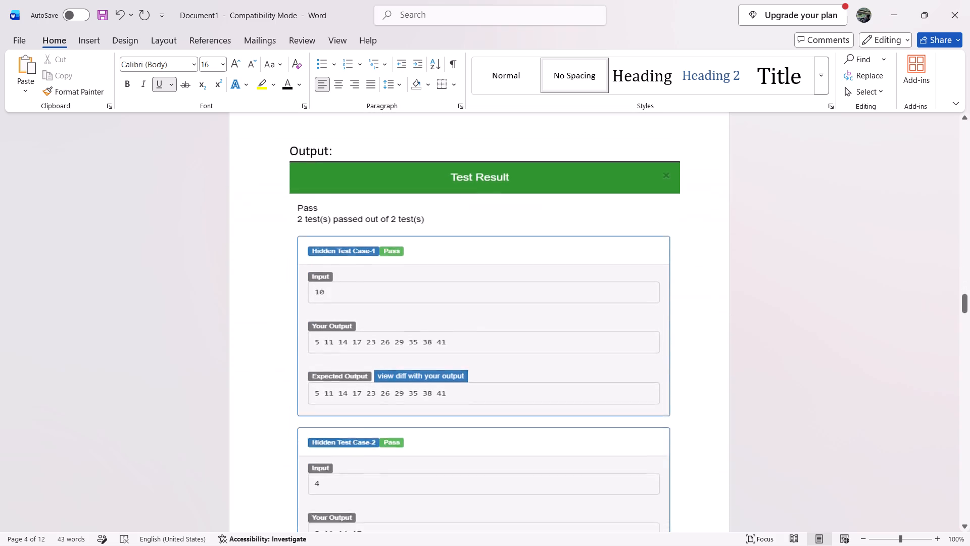
scroll(306, 329, down, 18)
scroll(306, 329, down, 17)
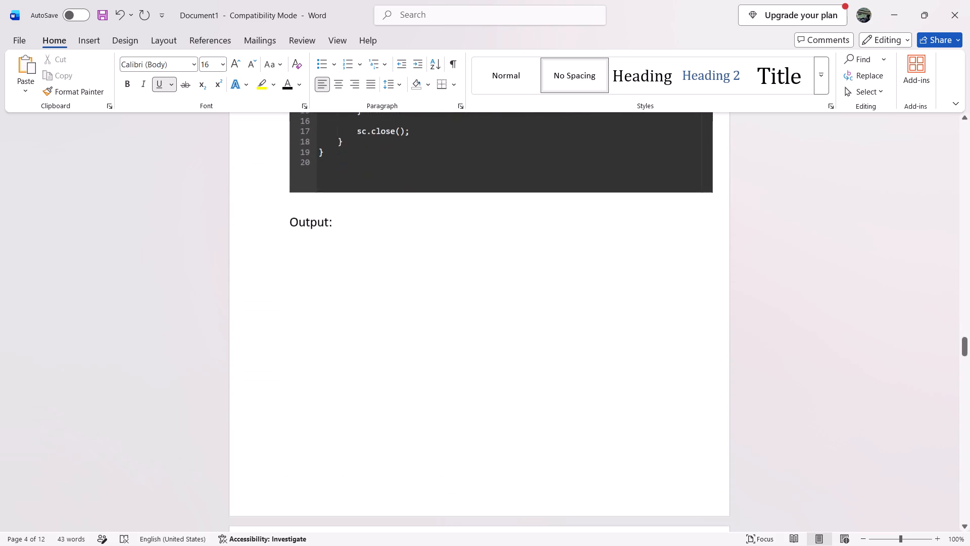
scroll(306, 329, down, 1)
scroll(306, 329, up, 1)
scroll(306, 329, down, 4)
scroll(306, 329, up, 7)
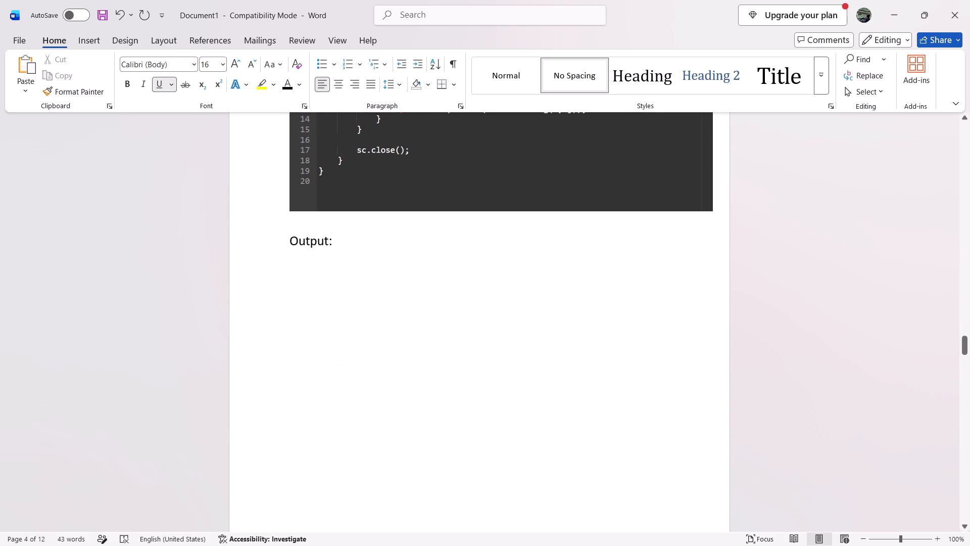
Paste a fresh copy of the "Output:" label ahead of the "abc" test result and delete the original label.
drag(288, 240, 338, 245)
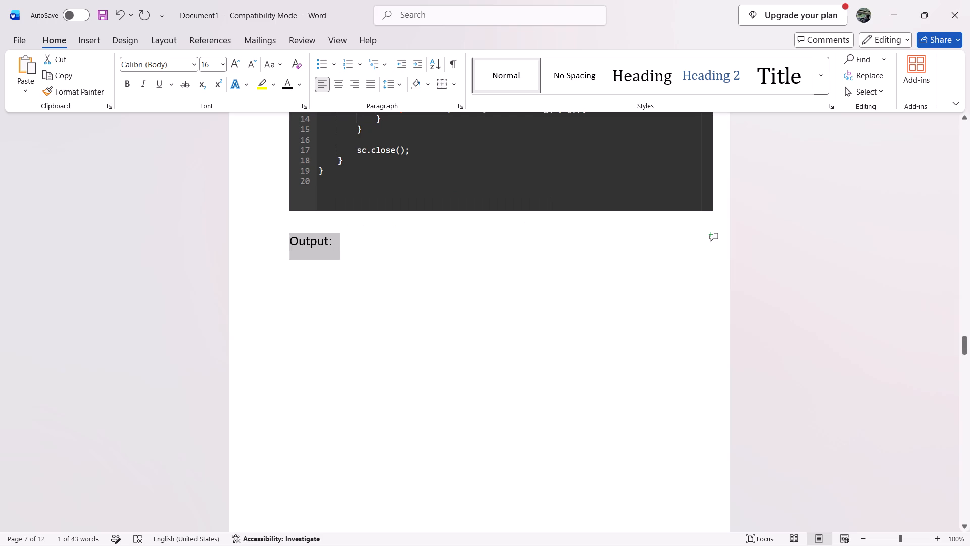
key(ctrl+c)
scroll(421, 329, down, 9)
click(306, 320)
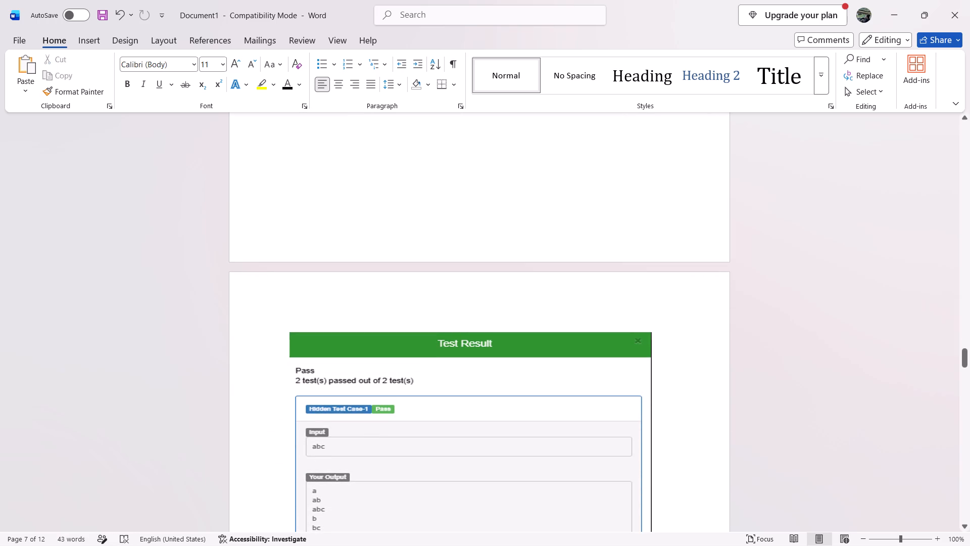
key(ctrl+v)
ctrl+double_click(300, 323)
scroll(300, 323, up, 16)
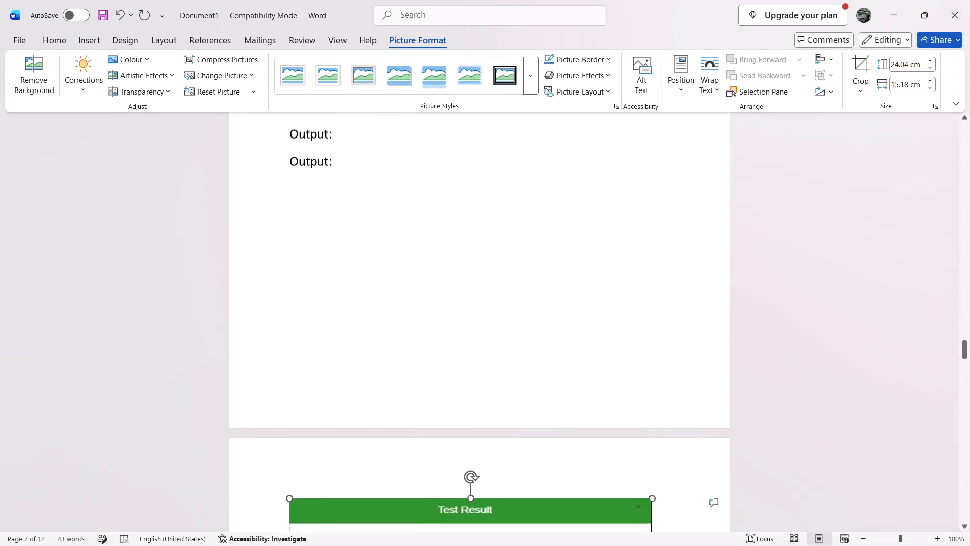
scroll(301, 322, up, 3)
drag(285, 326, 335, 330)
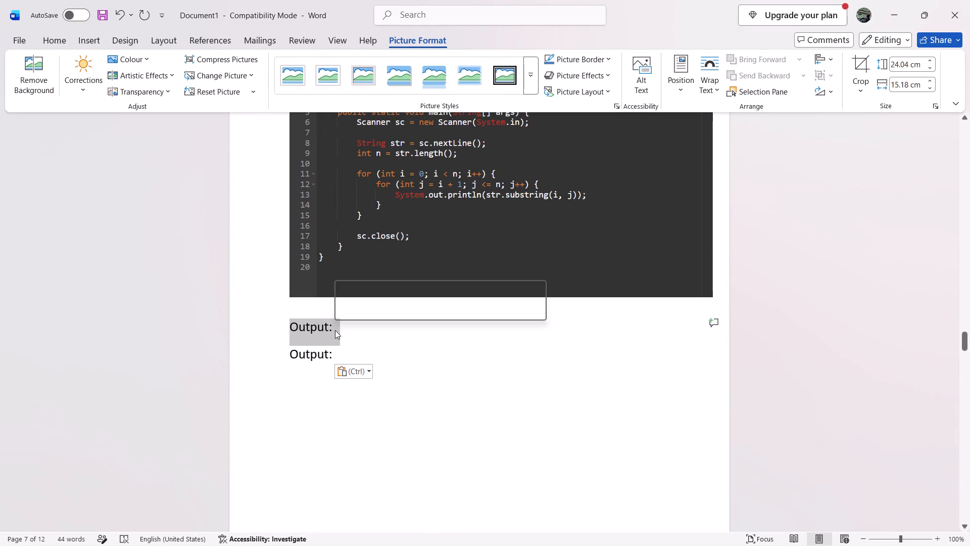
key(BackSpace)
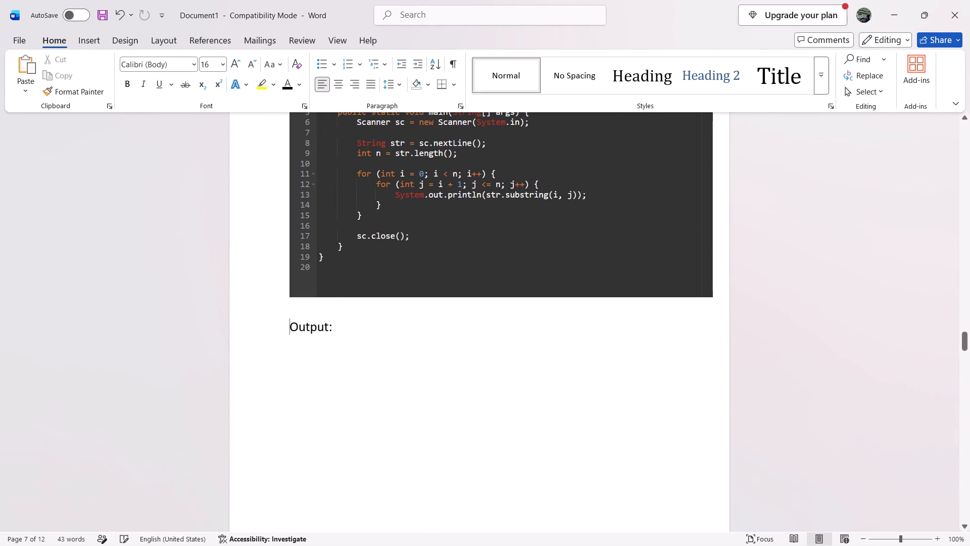
Insert blank lines before the "Output:" label under the substring code screenshot to move it to the top of the next page.
key(Return)
key(Return)
key(Return)
key(Return)
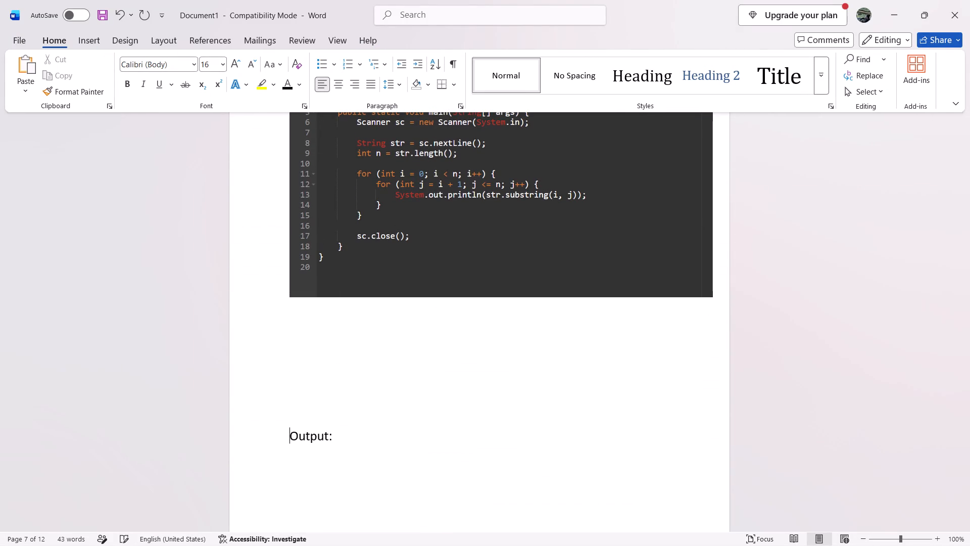
key(Return)
key(Return)
scroll(335, 330, down, 4)
key(Return)
key(Return)
scroll(335, 330, down, 2)
key(Return)
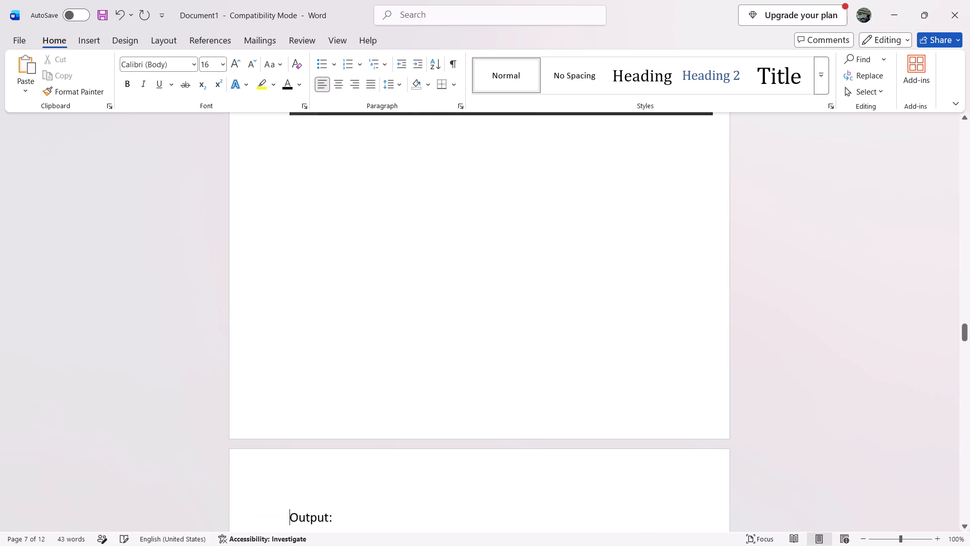
Remove the blank line between the "Output:" label and the "abc" test result screenshot.
scroll(335, 330, down, 5)
click(334, 371)
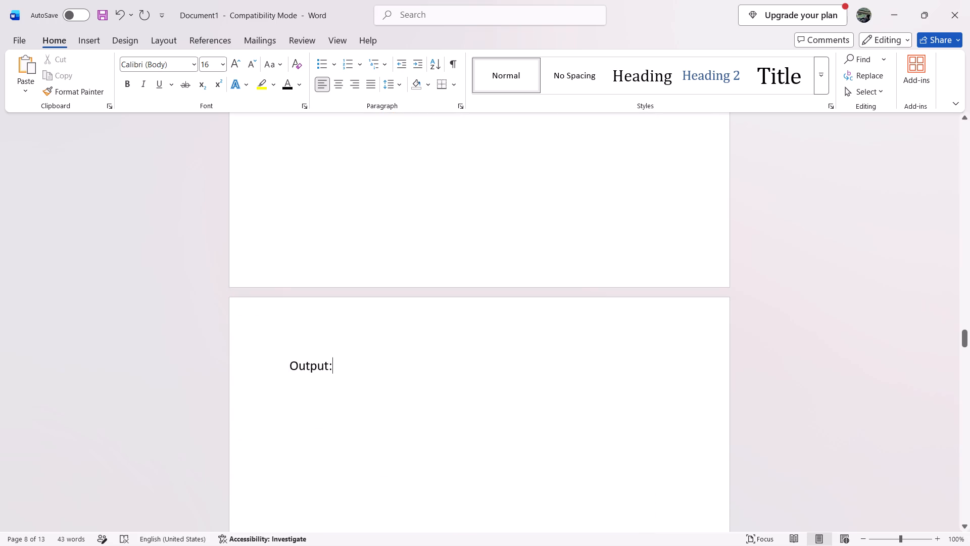
scroll(334, 483, down, 5)
scroll(324, 490, down, 17)
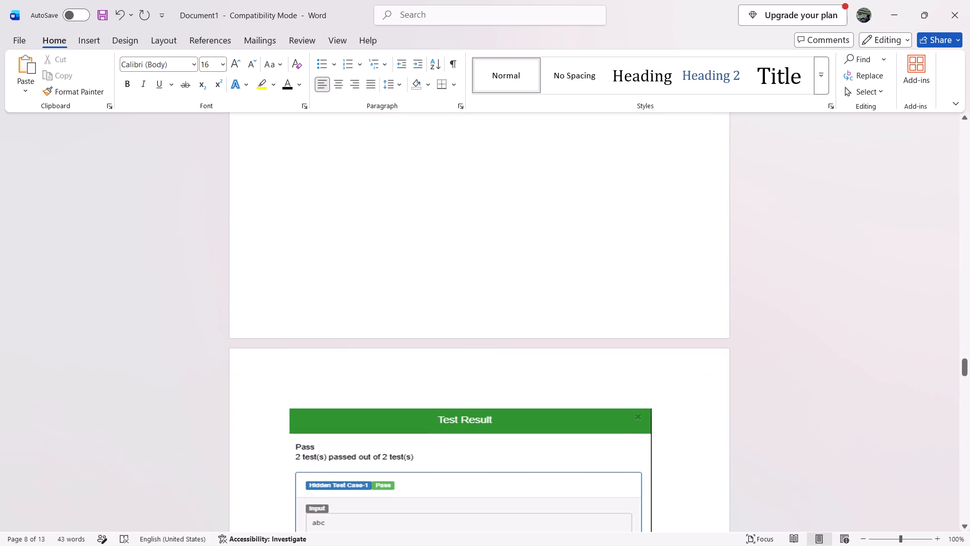
click(284, 409)
scroll(293, 404, up, 1)
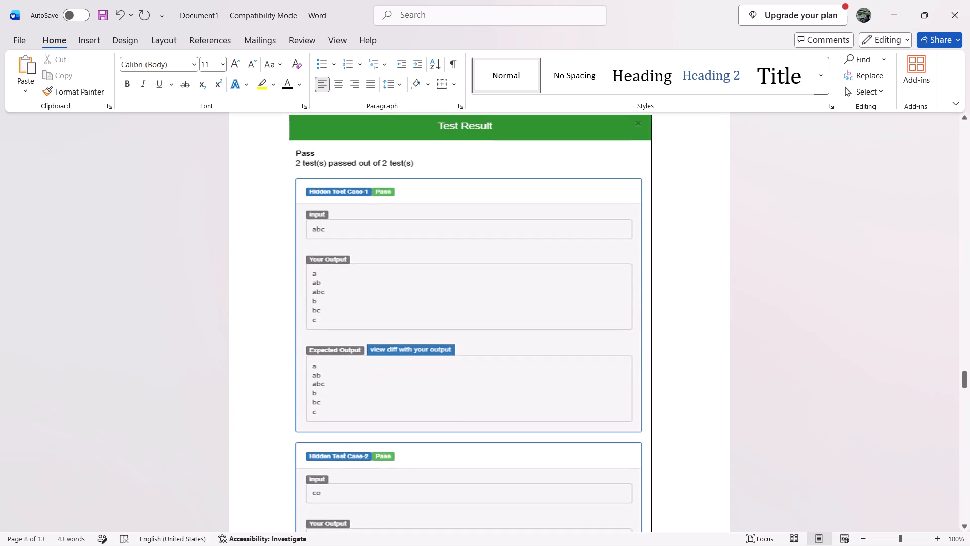
scroll(293, 404, up, 10)
key(BackSpace)
scroll(293, 404, up, 13)
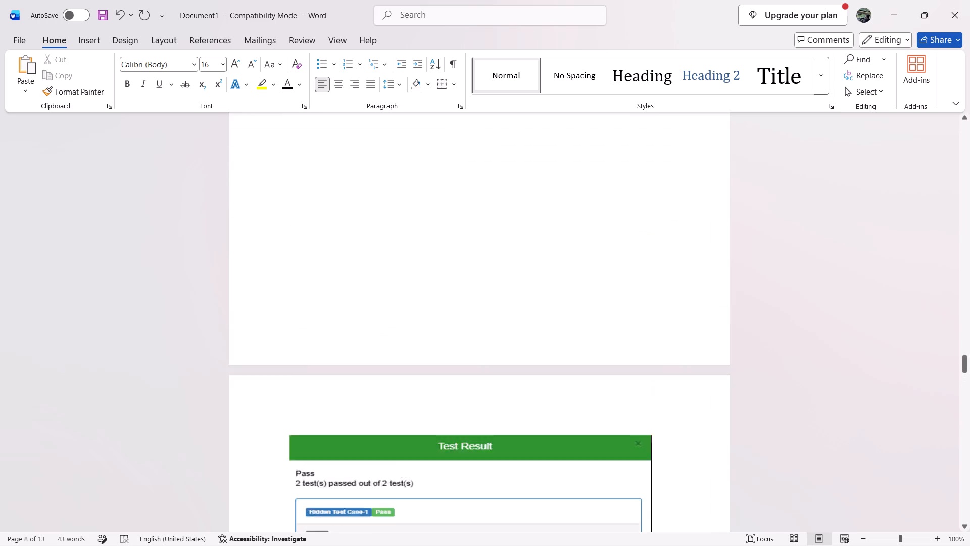
Shrink the "abc" test result screenshot proportionally so it fits on the same page beneath its "Output:" label.
scroll(295, 402, up, 17)
scroll(294, 402, down, 20)
scroll(294, 402, down, 4)
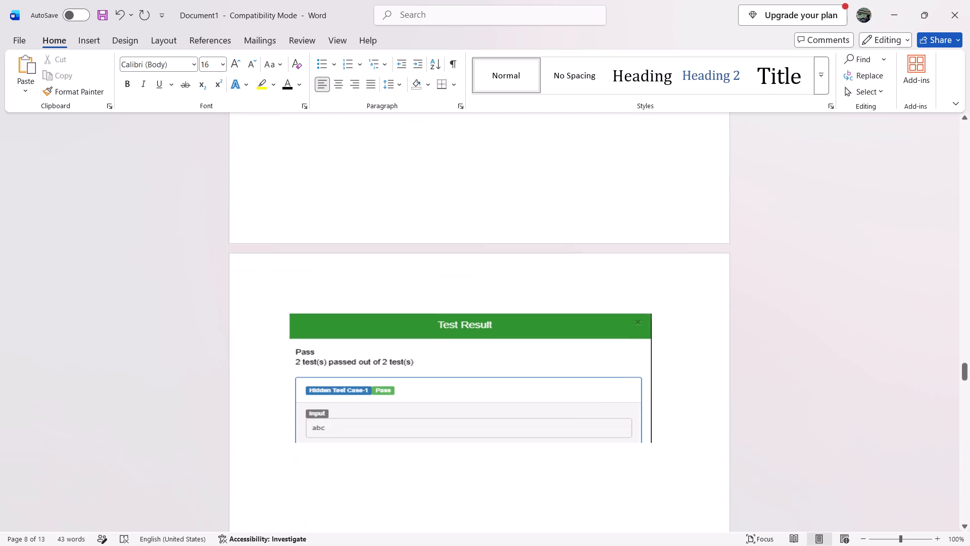
scroll(613, 325, down, 7)
scroll(576, 361, down, 10)
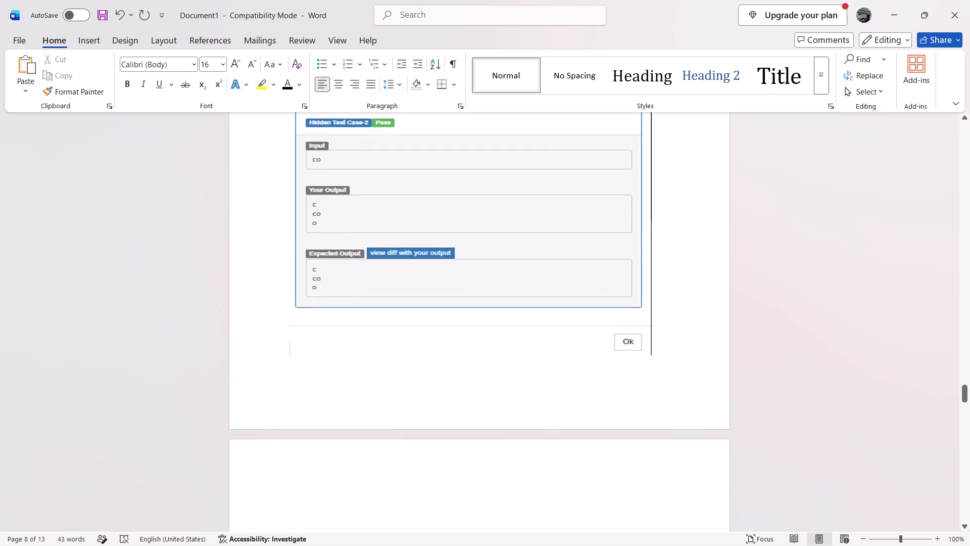
scroll(553, 357, down, 2)
scroll(549, 362, up, 18)
click(533, 338)
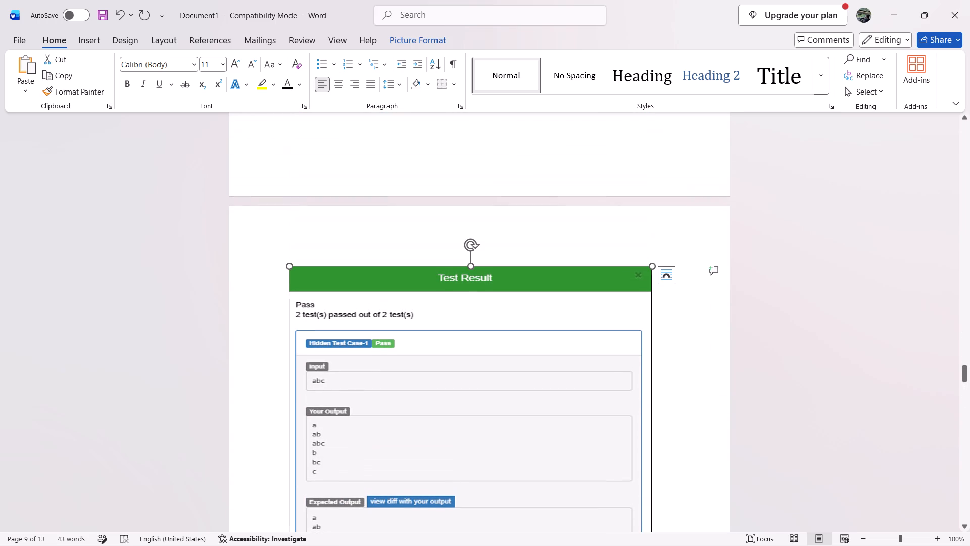
drag(650, 266, 648, 278)
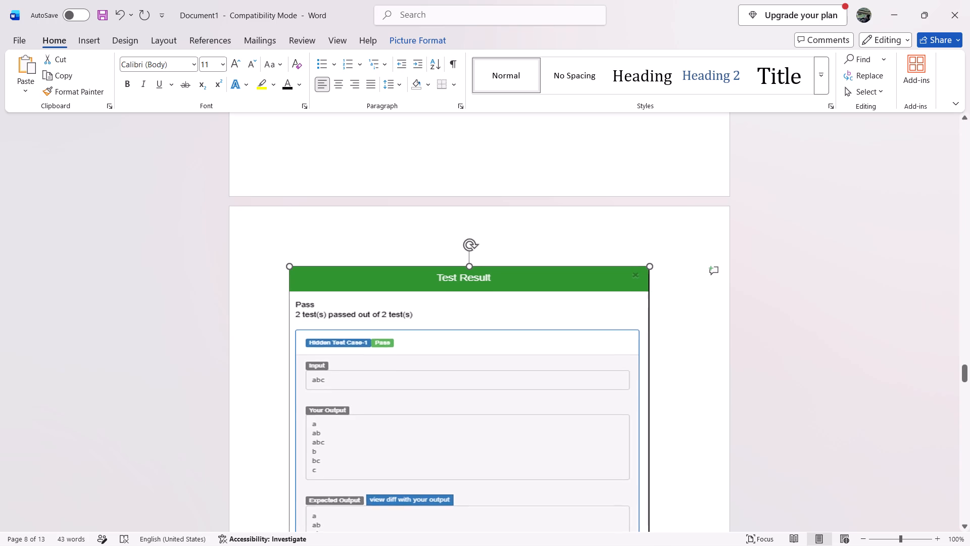
drag(648, 278, 610, 299)
scroll(499, 312, up, 9)
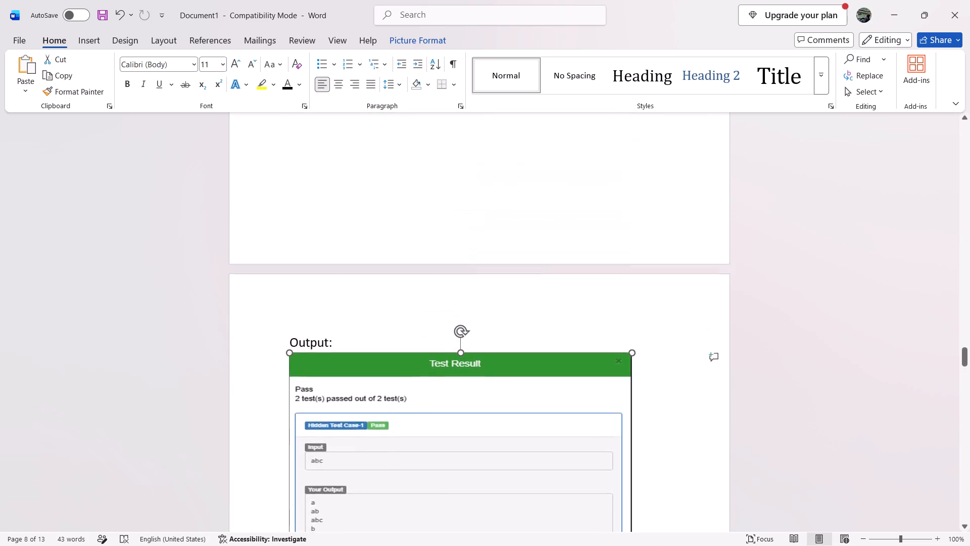
scroll(483, 318, up, 1)
scroll(352, 407, down, 4)
scroll(351, 409, up, 14)
scroll(351, 409, down, 15)
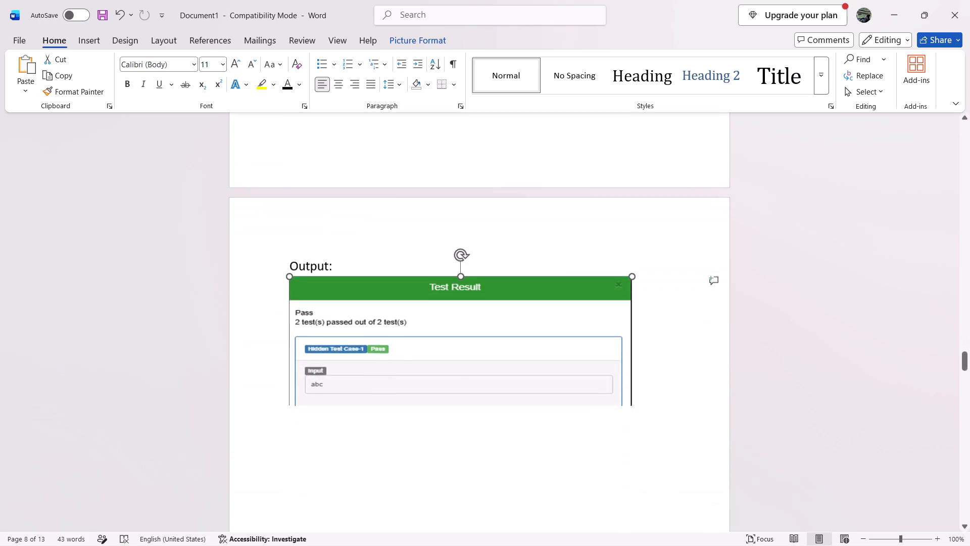
scroll(351, 409, up, 1)
scroll(351, 409, down, 20)
scroll(351, 409, down, 3)
Paste the "Output:" label ahead of the test result for "Q6: Reverse String Wordwise".
scroll(322, 360, down, 4)
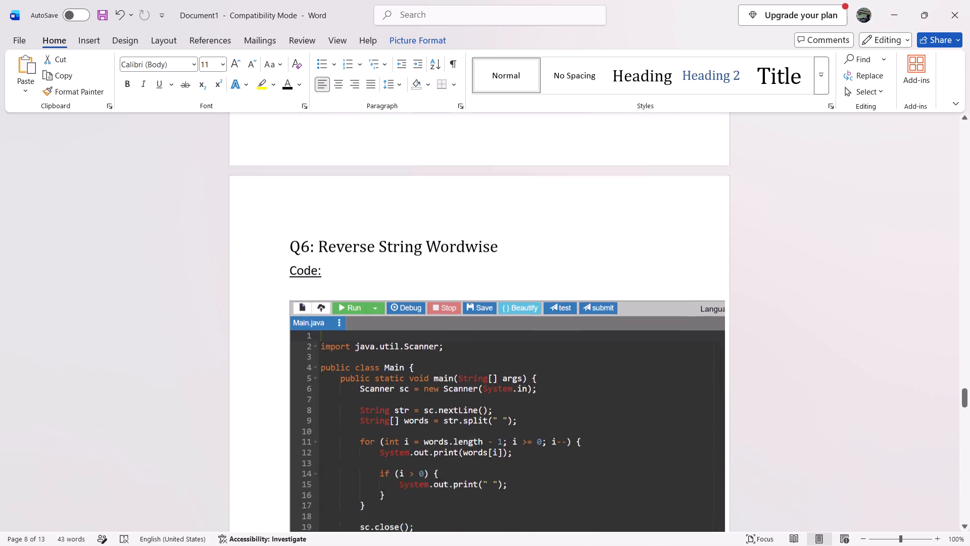
scroll(322, 360, down, 20)
click(313, 274)
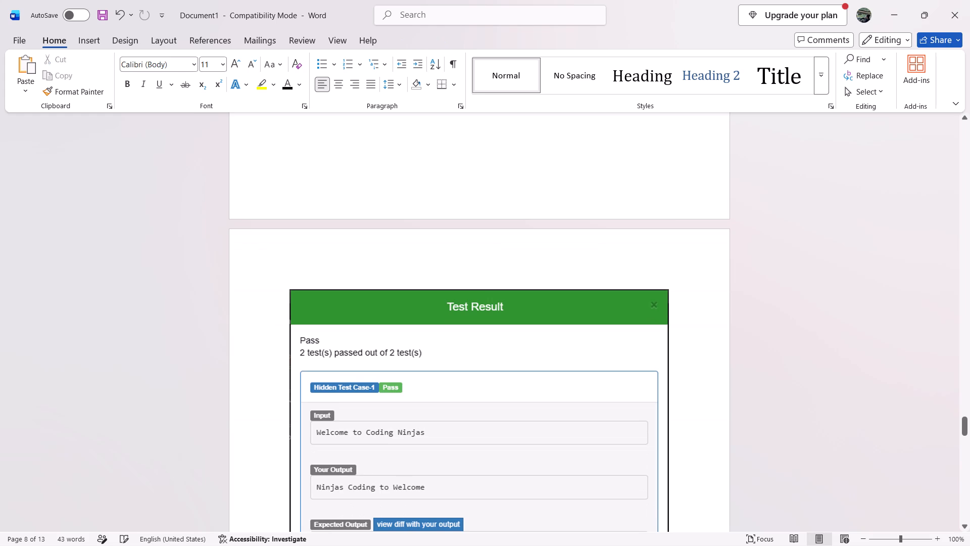
key(ctrl+v)
Shrink the Q6 test result screenshot slightly from its corner to make room for the "Output:" label on its page.
scroll(316, 300, up, 11)
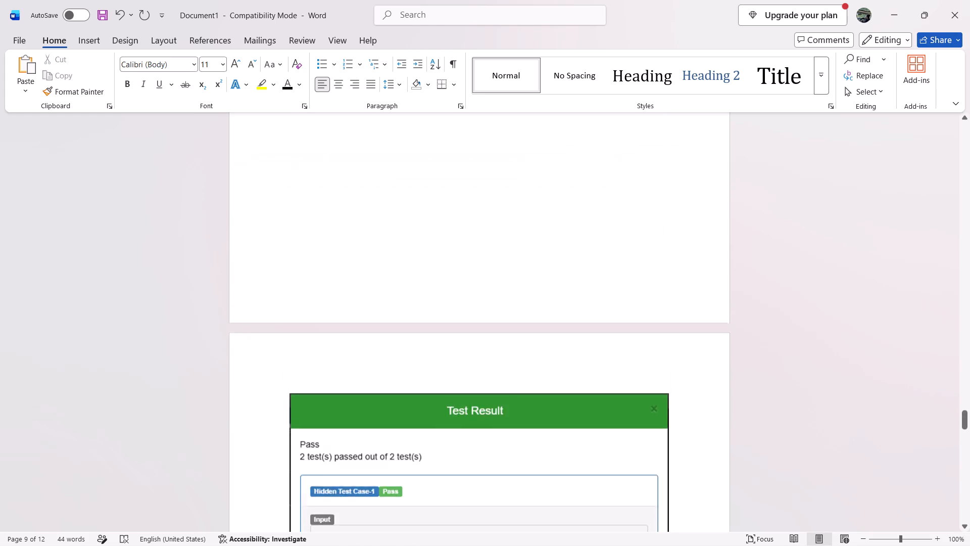
scroll(321, 311, up, 6)
scroll(322, 310, down, 11)
click(459, 370)
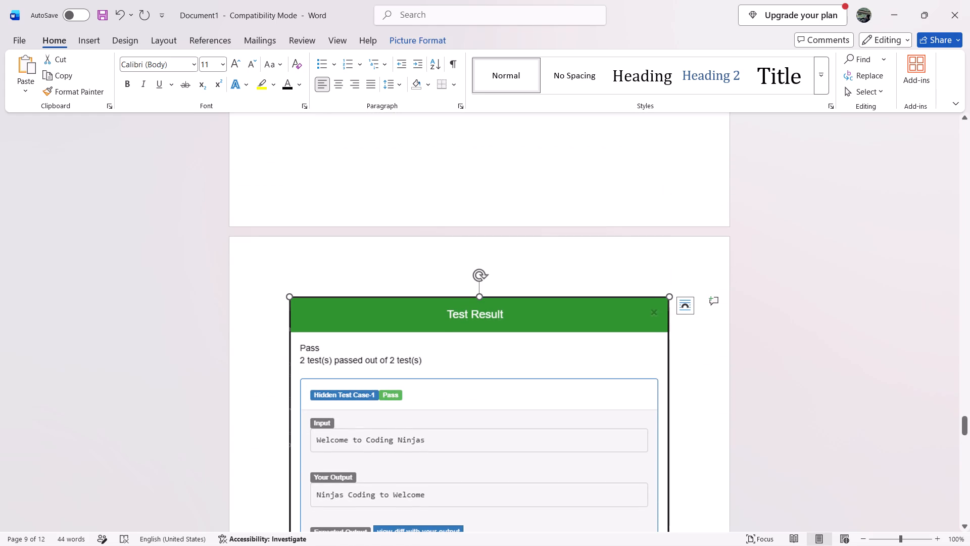
drag(670, 295, 661, 310)
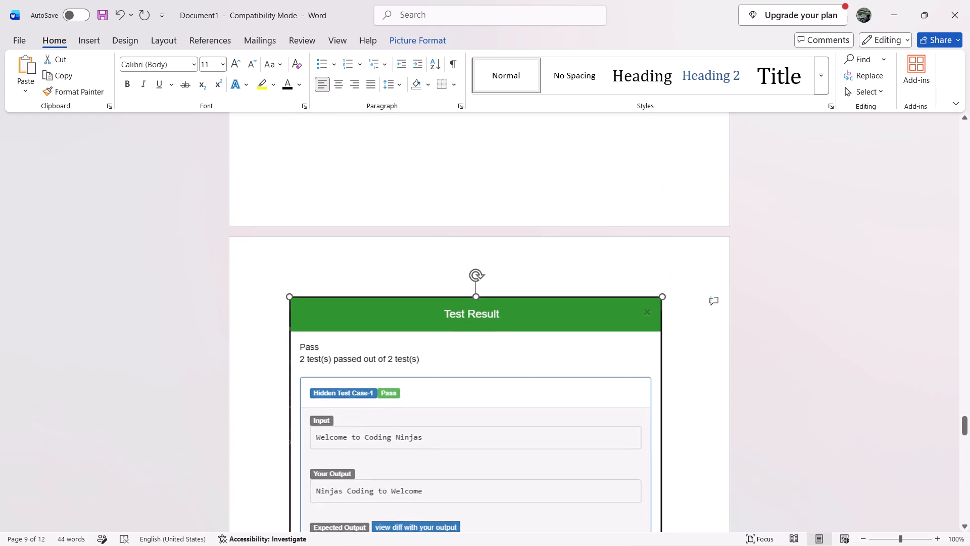
drag(661, 310, 656, 317)
scroll(524, 361, down, 5)
scroll(523, 361, up, 11)
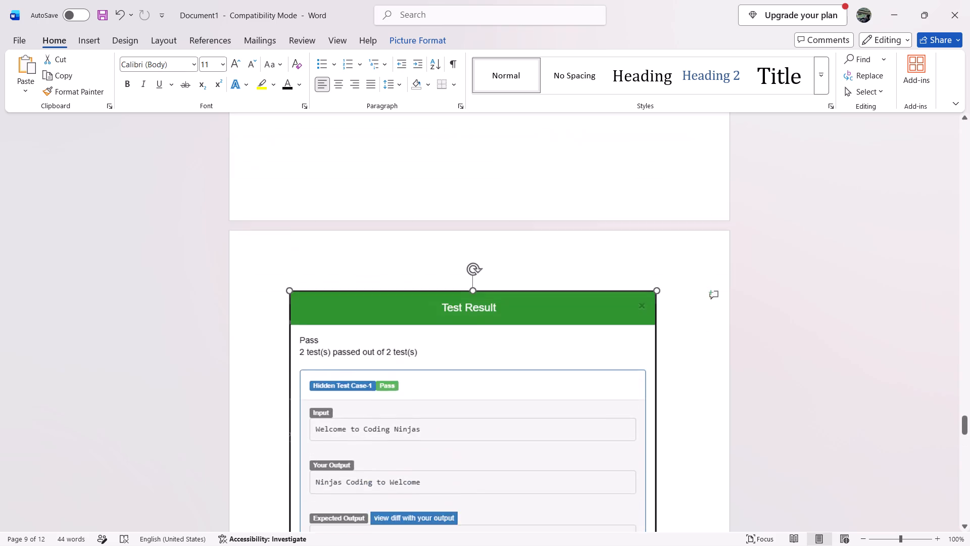
Insert blank lines before the Q6 "Output:" label to move it above its test result on the next page, deleting three surplus lines.
scroll(524, 362, up, 12)
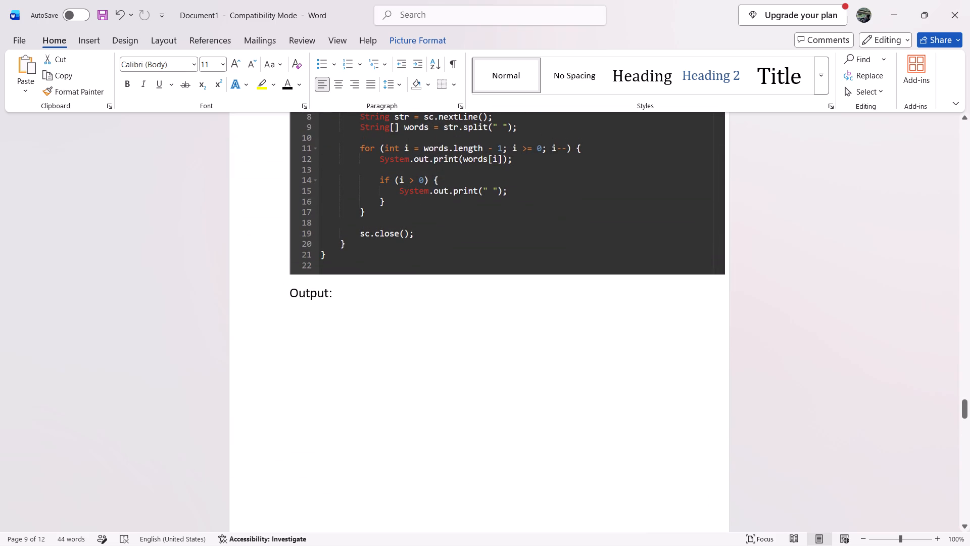
click(288, 294)
click(288, 294)
key(Return)
key(Return)
key(Return)
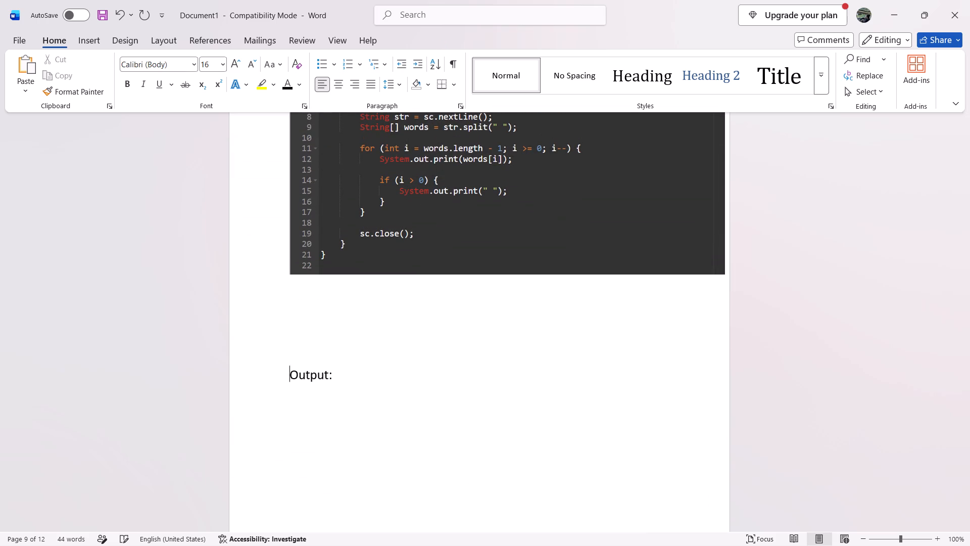
key(Return)
key(Return)
scroll(288, 294, up, 2)
key(Return)
key(Return)
key(Return)
key(Return)
key(Return)
key(Return)
key(Return)
key(Return)
scroll(288, 294, down, 4)
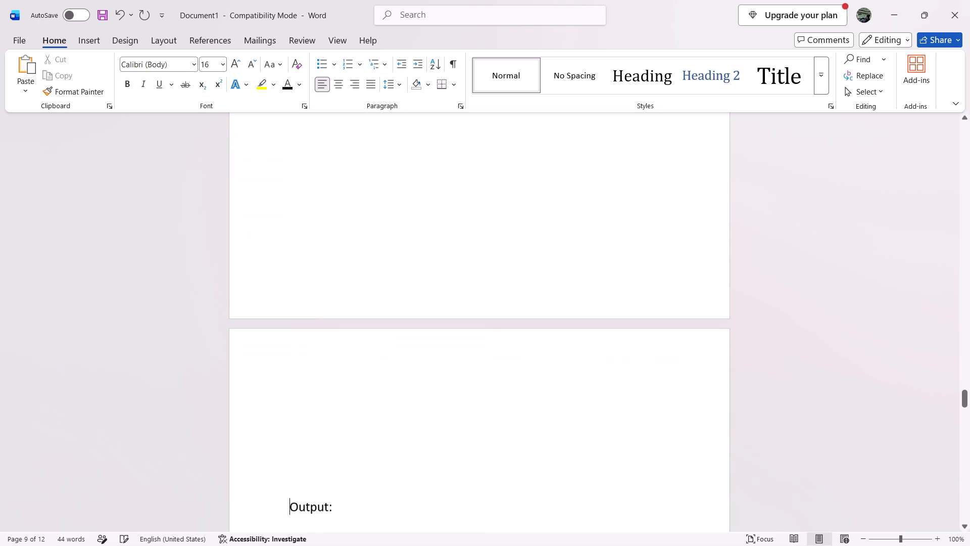
scroll(288, 294, down, 1)
scroll(288, 294, up, 2)
scroll(288, 294, down, 1)
scroll(288, 294, up, 1)
scroll(288, 294, down, 6)
key(BackSpace)
key(BackSpace)
key(BackSpace)
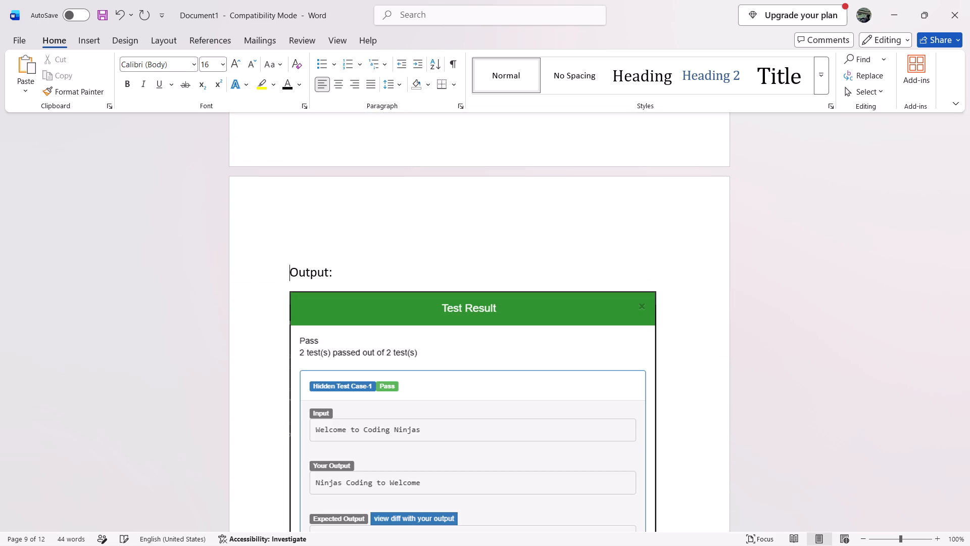
Paste the "Output:" label ahead of the test result for "Q7: Reverse Each Word".
scroll(288, 294, down, 20)
scroll(288, 294, down, 3)
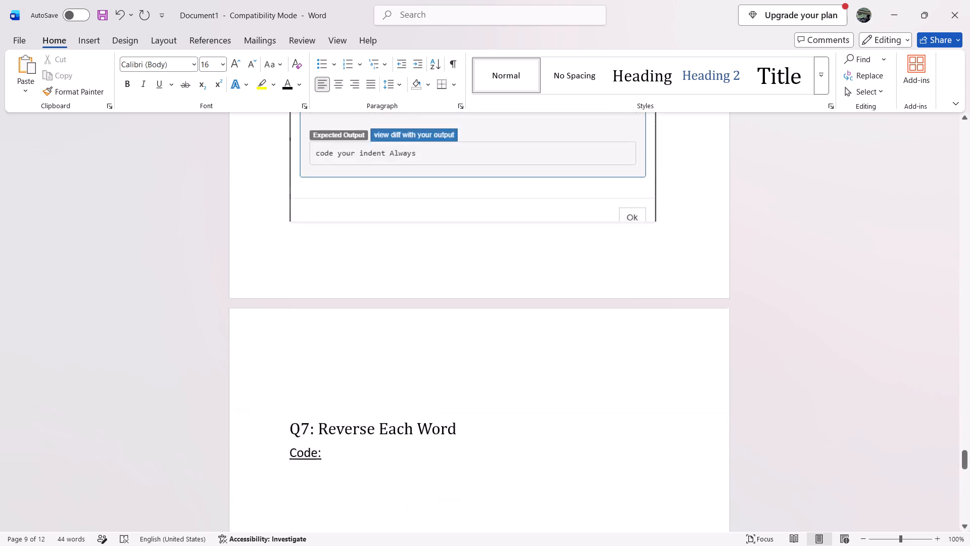
scroll(288, 294, down, 20)
scroll(288, 294, down, 2)
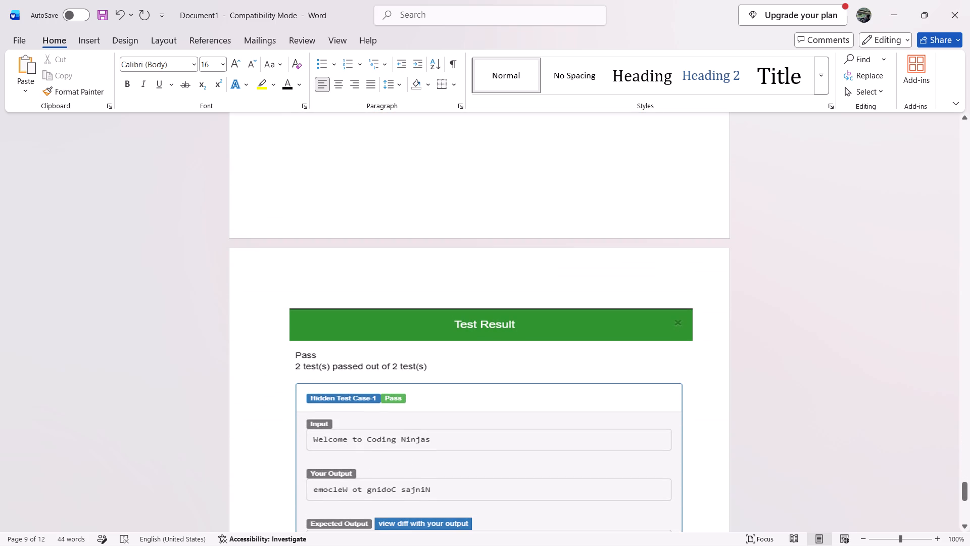
click(298, 302)
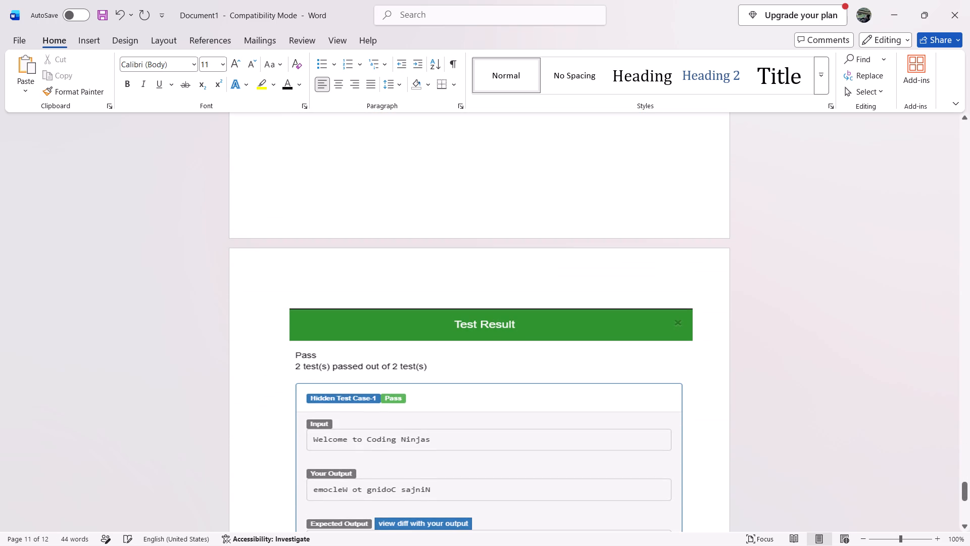
key(ctrl+v)
Shrink the Q7 test result screenshot from its corner to make room for the "Output:" label on its page.
scroll(298, 302, up, 11)
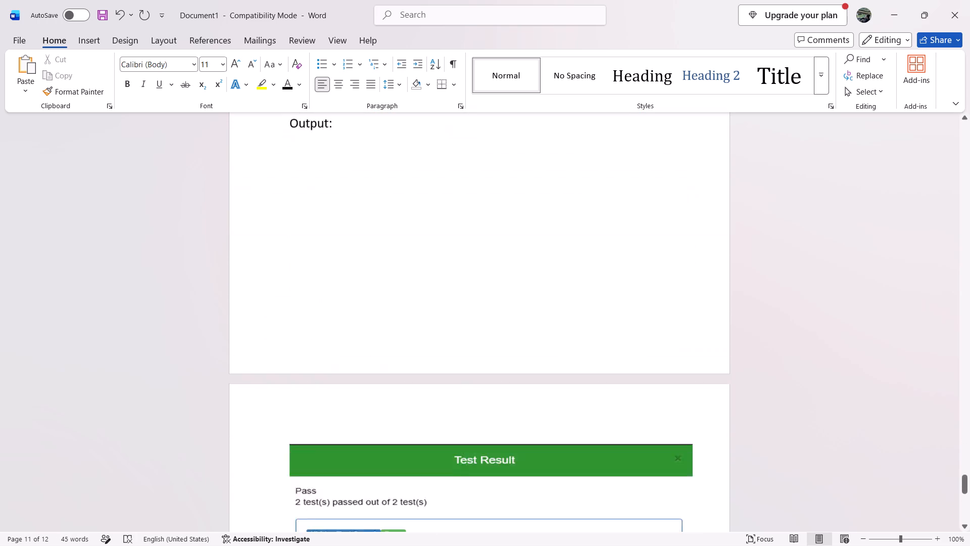
scroll(301, 305, up, 6)
scroll(301, 306, down, 9)
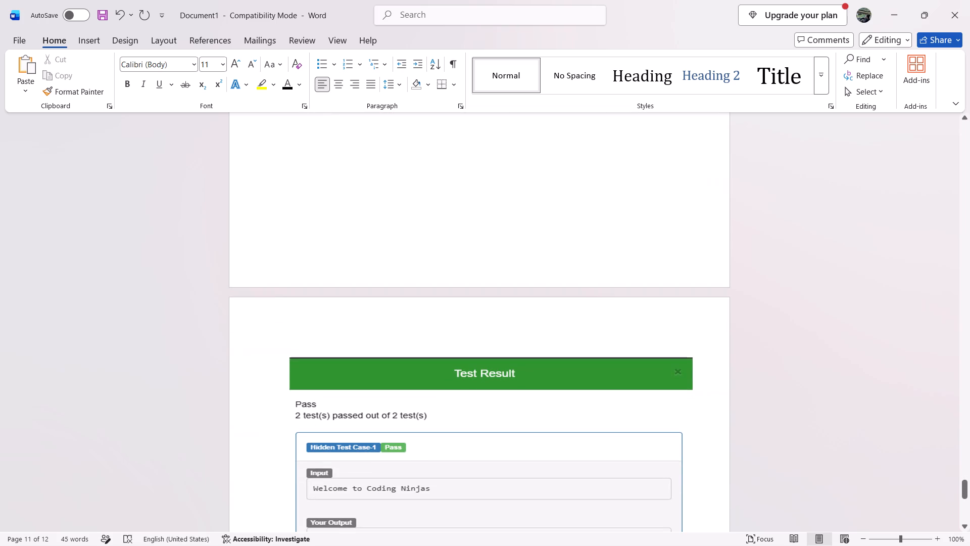
click(457, 437)
drag(690, 356, 691, 356)
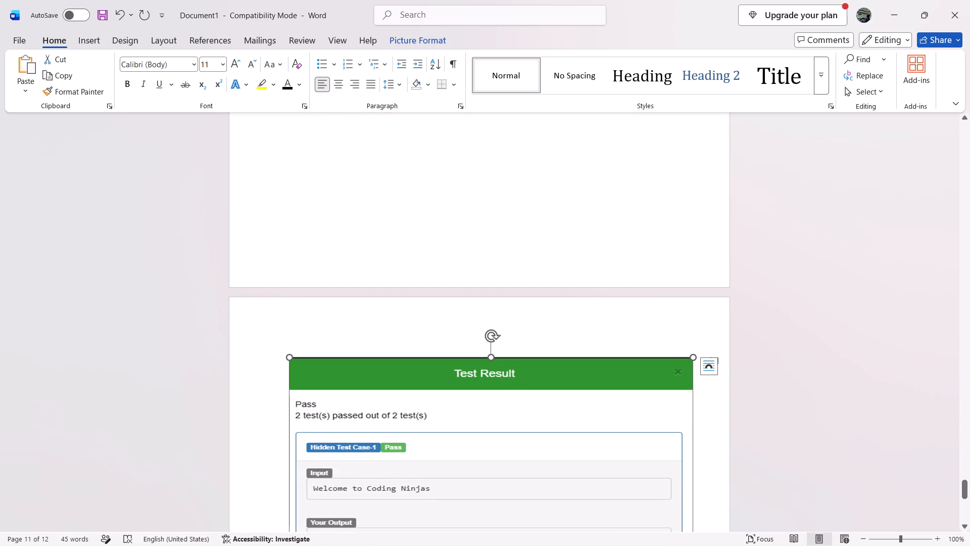
drag(691, 356, 644, 388)
Insert seven blank lines before the Q7 "Output:" label to move it to the top of the test result page.
scroll(579, 377, up, 13)
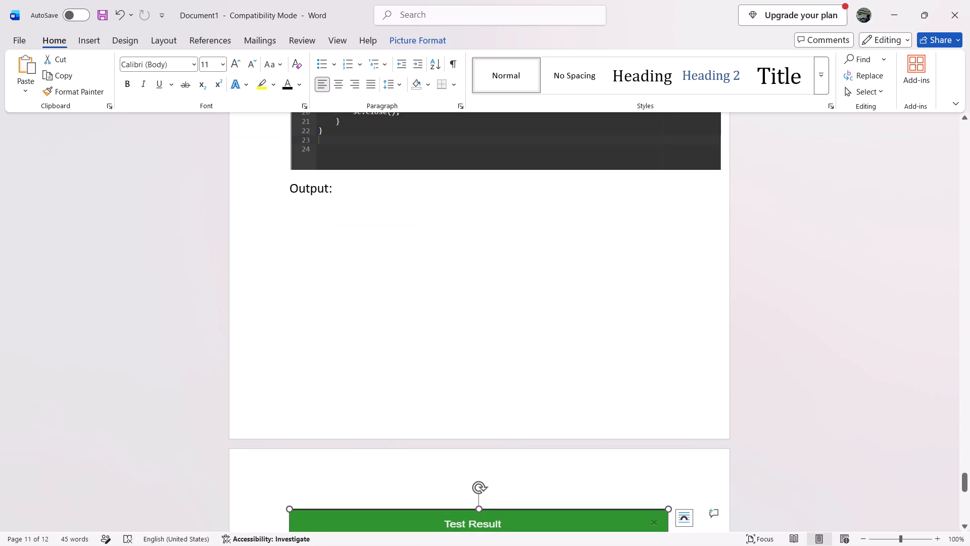
click(287, 188)
key(Return)
key(Return)
key(Return)
key(Return)
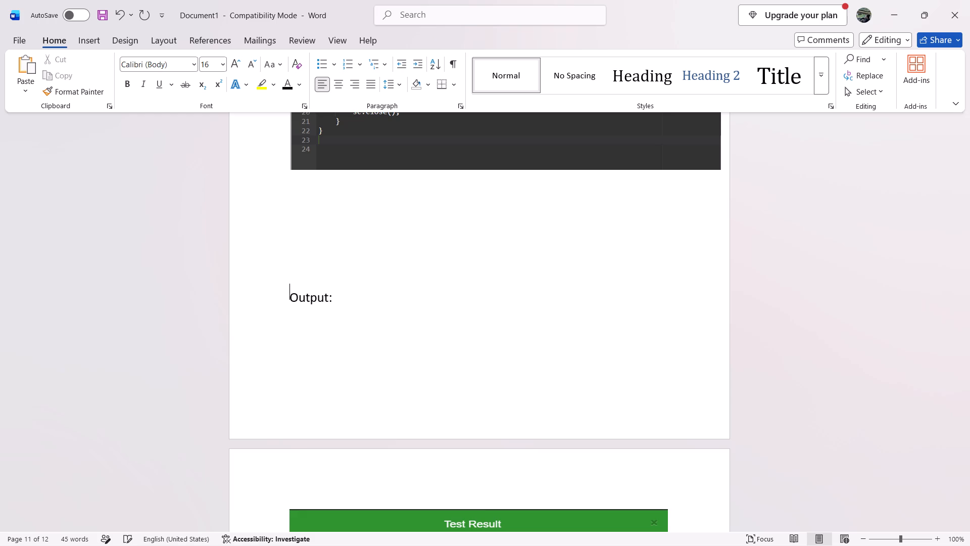
key(Return)
key(Return)
key(Return)
scroll(328, 360, down, 4)
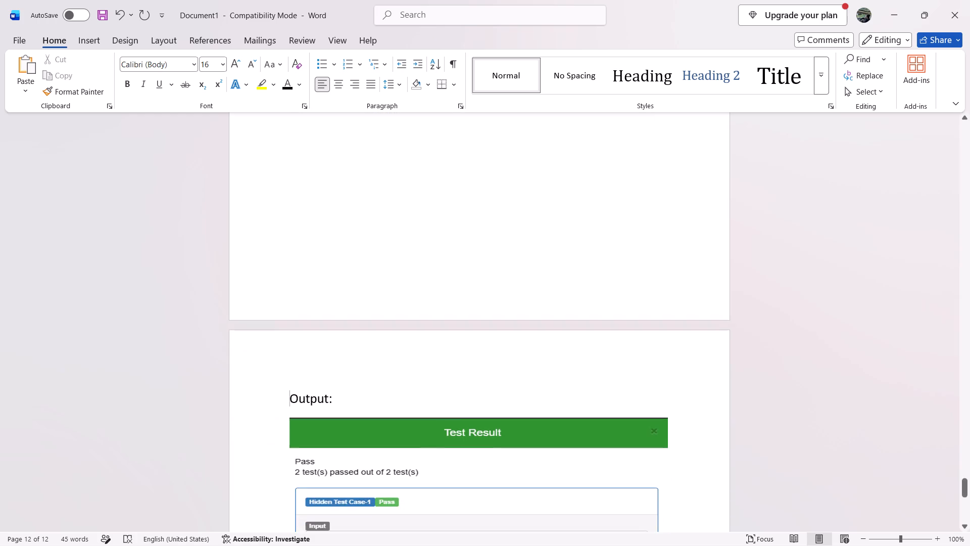
scroll(377, 398, down, 20)
scroll(377, 398, down, 2)
scroll(403, 357, up, 4)
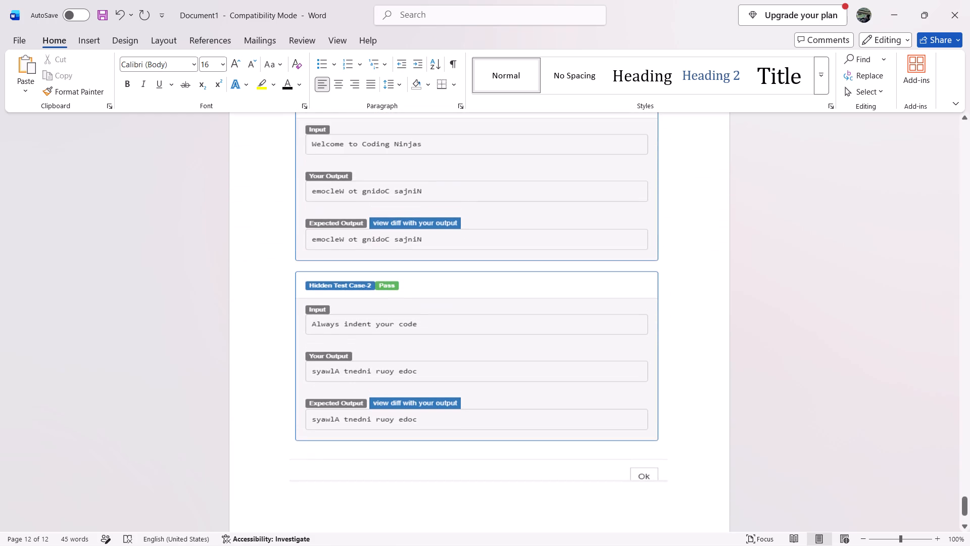
Review the whole document from the first page to the Q7 test result, checking question titles, "Code:" and "Output:" labels and page layout.
drag(962, 498, 956, 128)
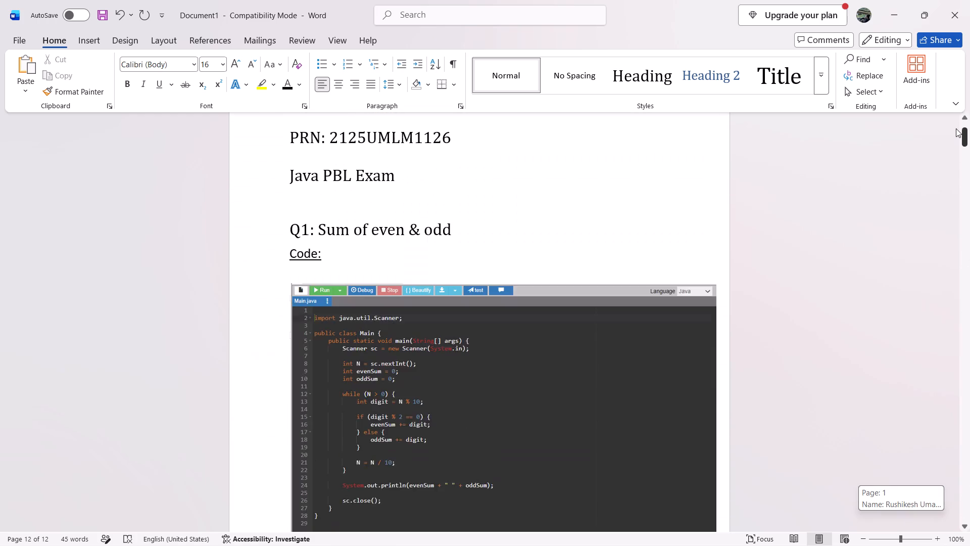
drag(956, 128, 956, 103)
scroll(501, 323, down, 15)
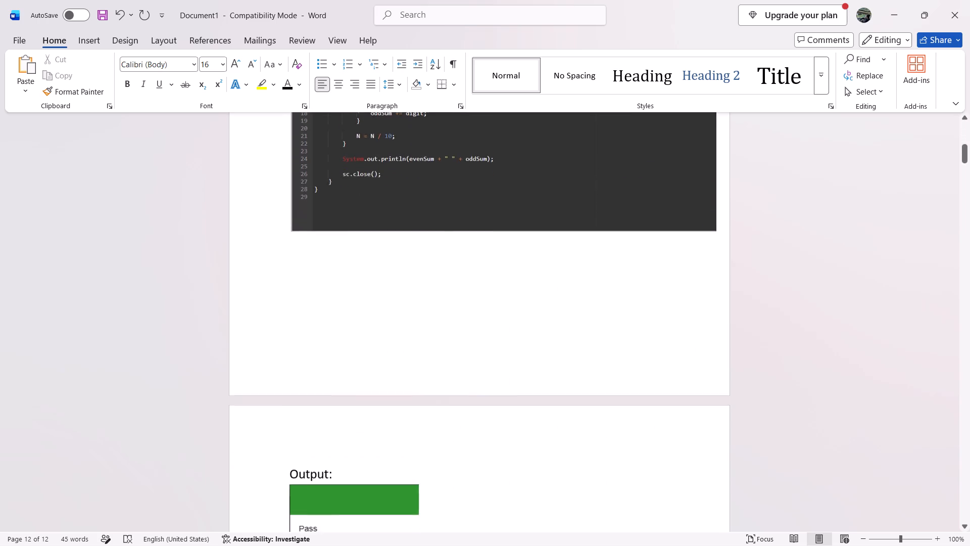
scroll(500, 327, down, 7)
scroll(500, 327, down, 20)
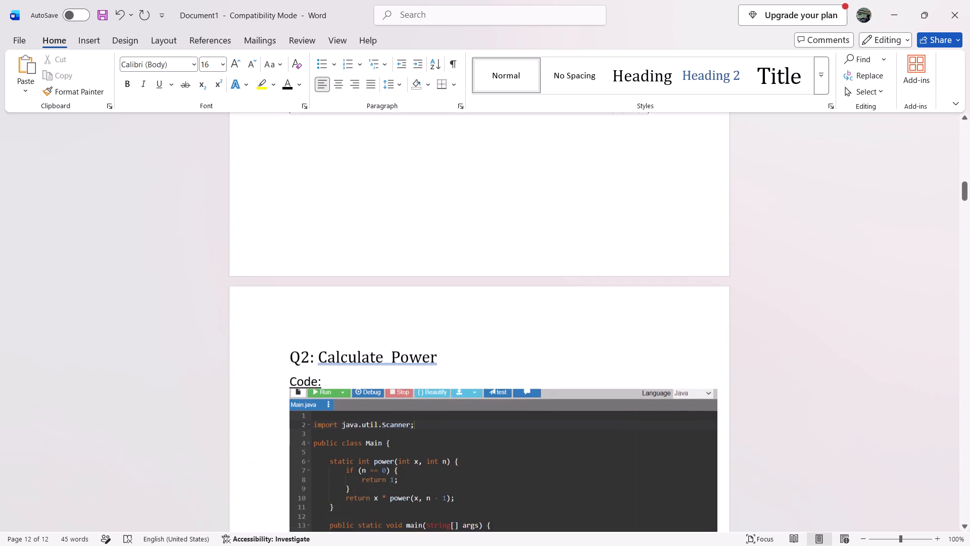
scroll(500, 328, down, 11)
scroll(500, 328, up, 1)
scroll(500, 328, down, 11)
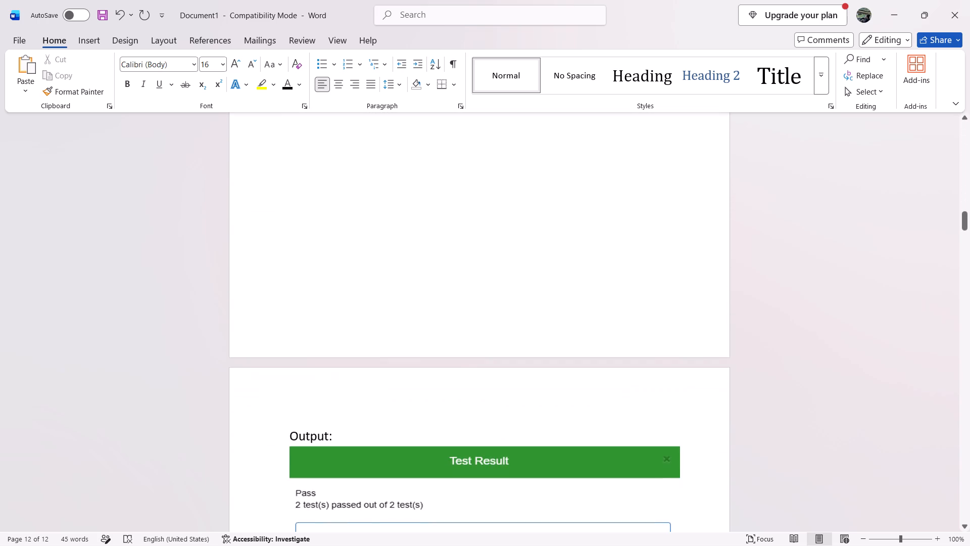
scroll(499, 328, down, 10)
scroll(500, 325, down, 13)
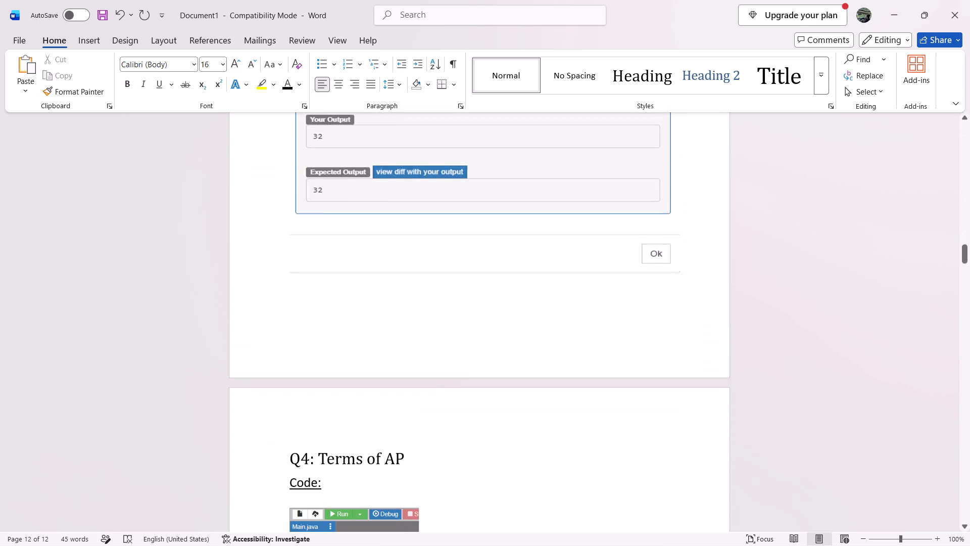
scroll(500, 325, down, 11)
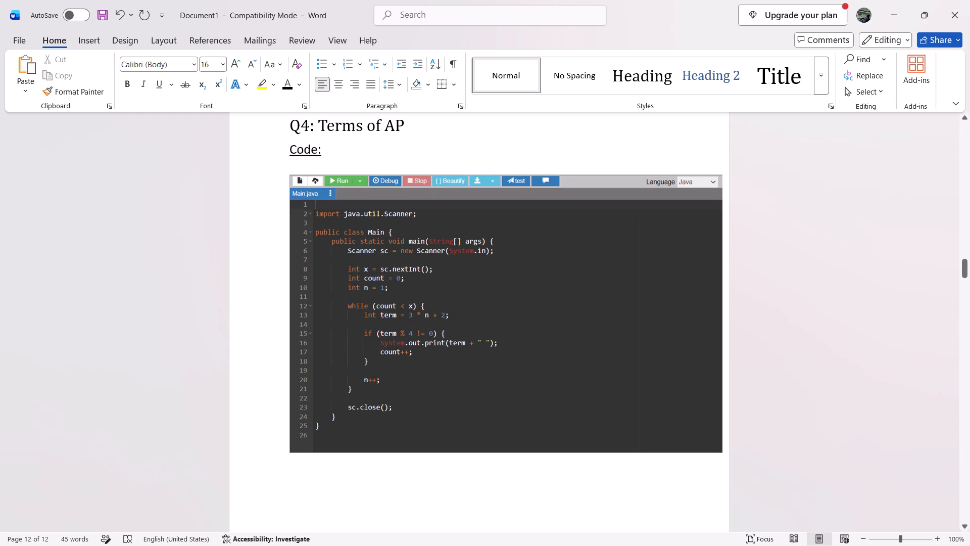
scroll(500, 325, down, 20)
scroll(500, 325, down, 6)
scroll(500, 325, down, 20)
scroll(500, 325, down, 7)
scroll(500, 325, down, 20)
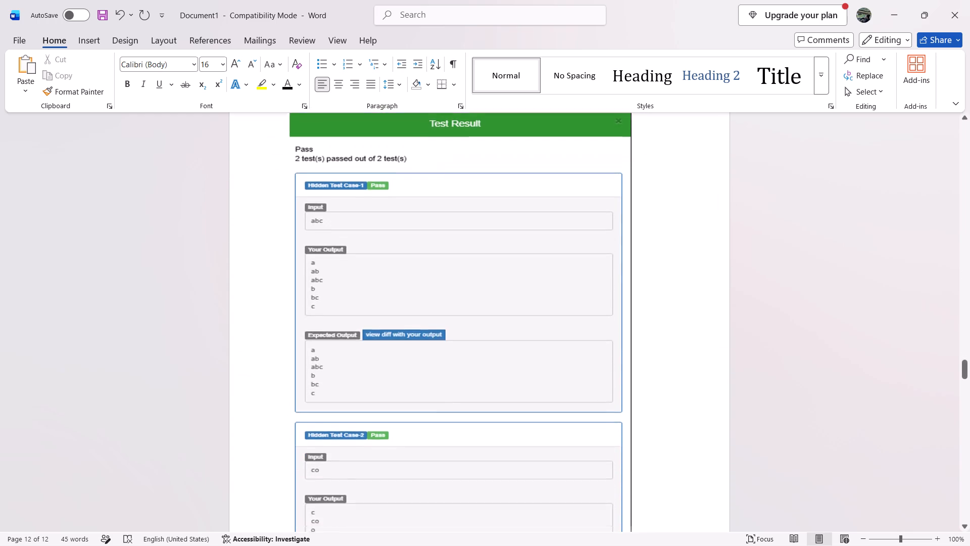
scroll(499, 326, down, 7)
scroll(499, 325, down, 14)
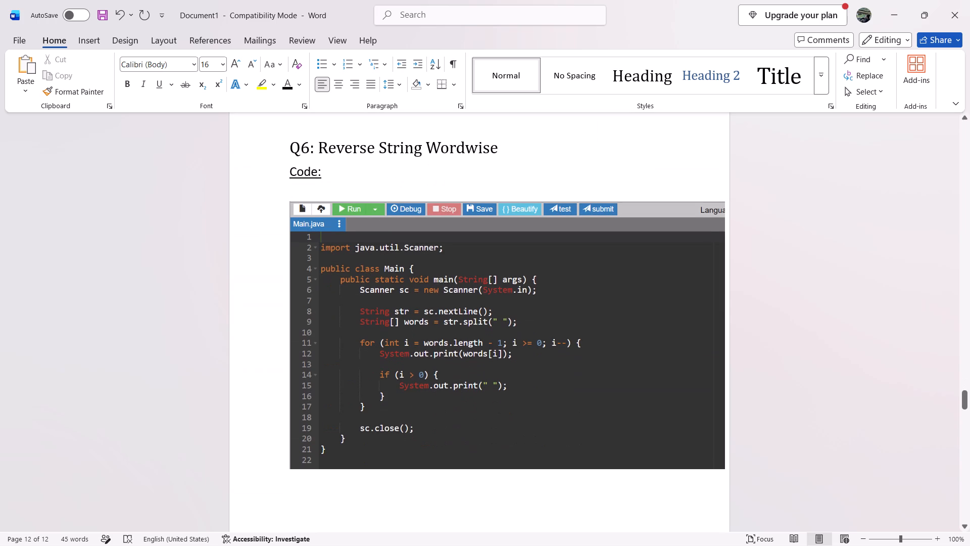
scroll(499, 325, down, 20)
scroll(499, 325, down, 2)
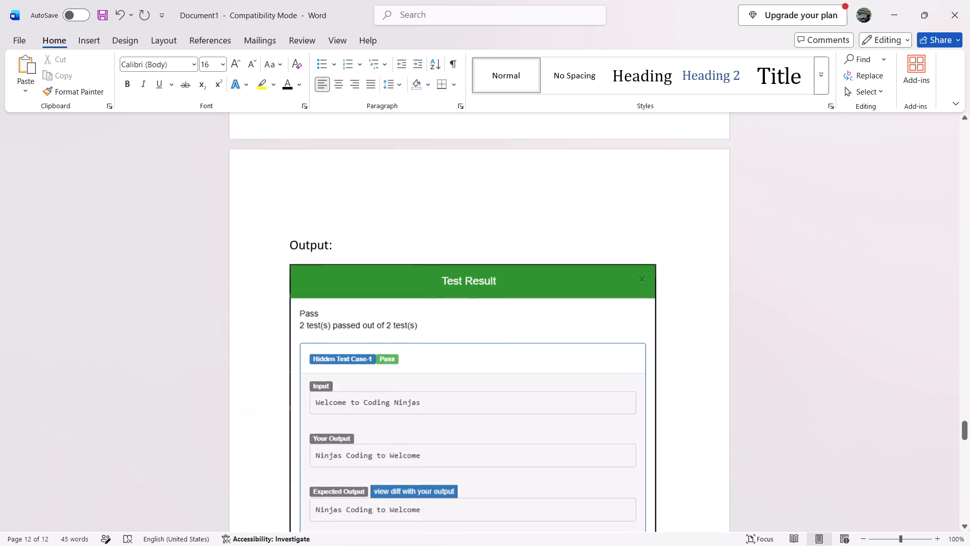
scroll(499, 324, down, 14)
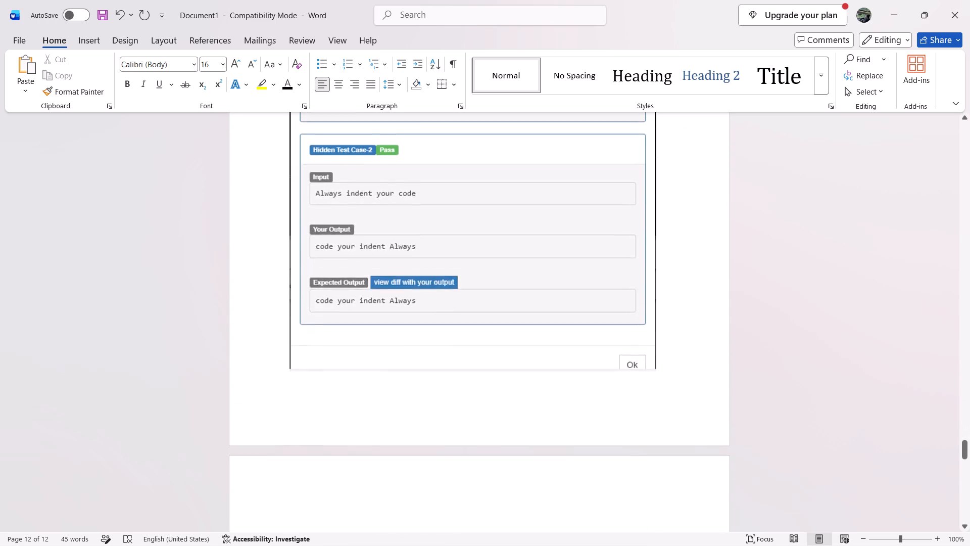
scroll(499, 324, down, 15)
scroll(499, 323, up, 17)
scroll(500, 322, down, 9)
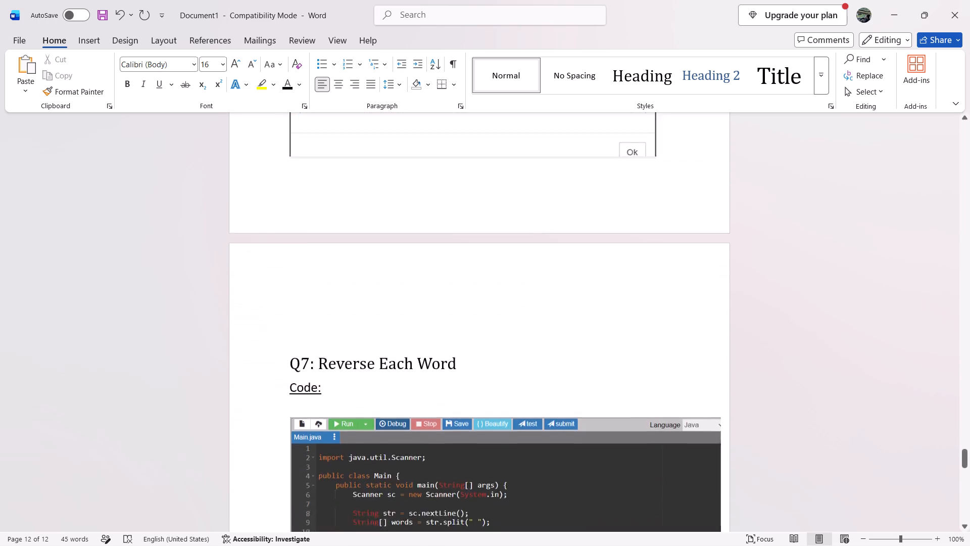
scroll(500, 322, down, 11)
scroll(500, 322, up, 4)
scroll(500, 322, down, 19)
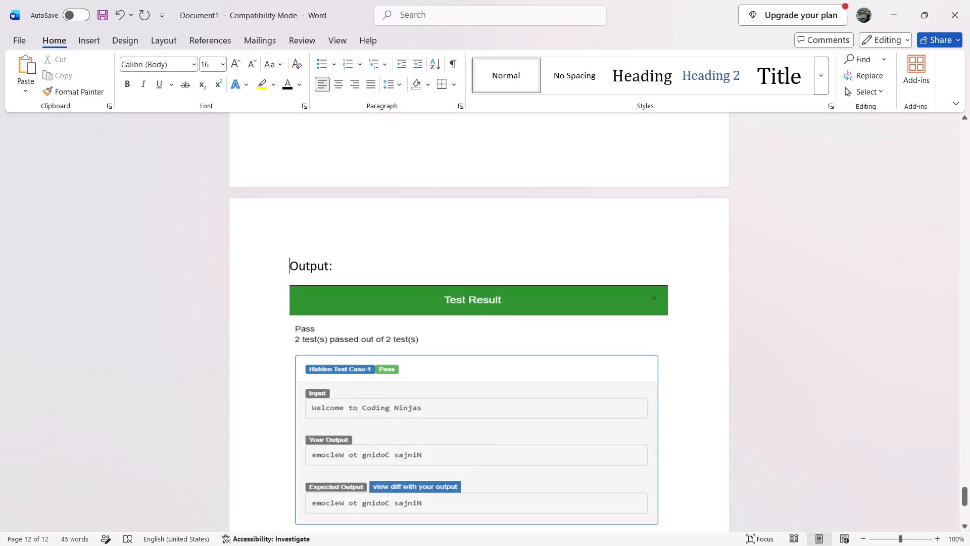
scroll(500, 322, down, 14)
scroll(500, 322, up, 4)
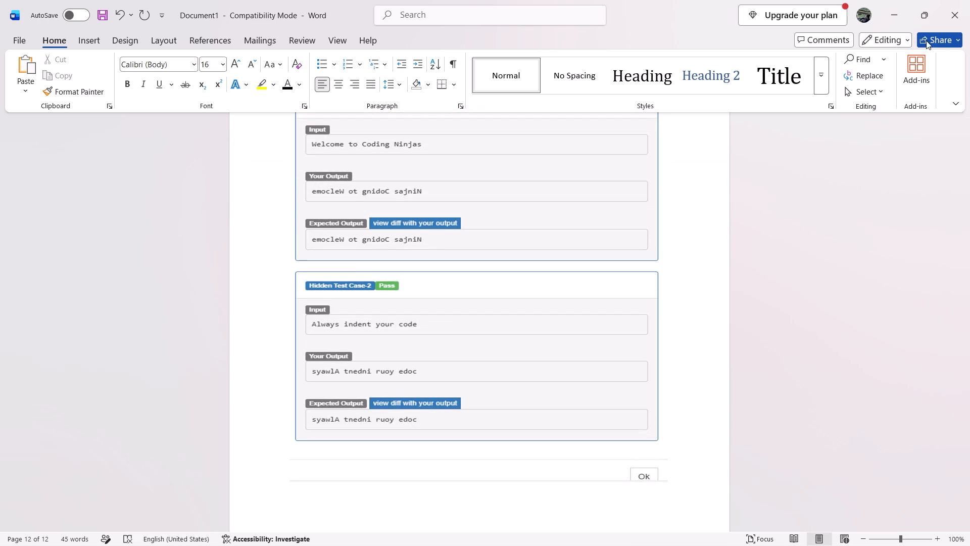
click(900, 24)
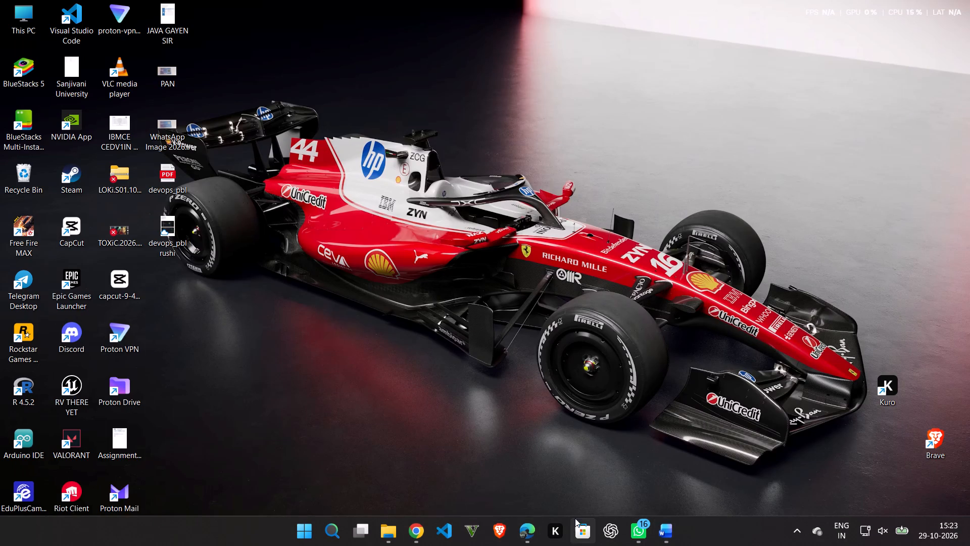